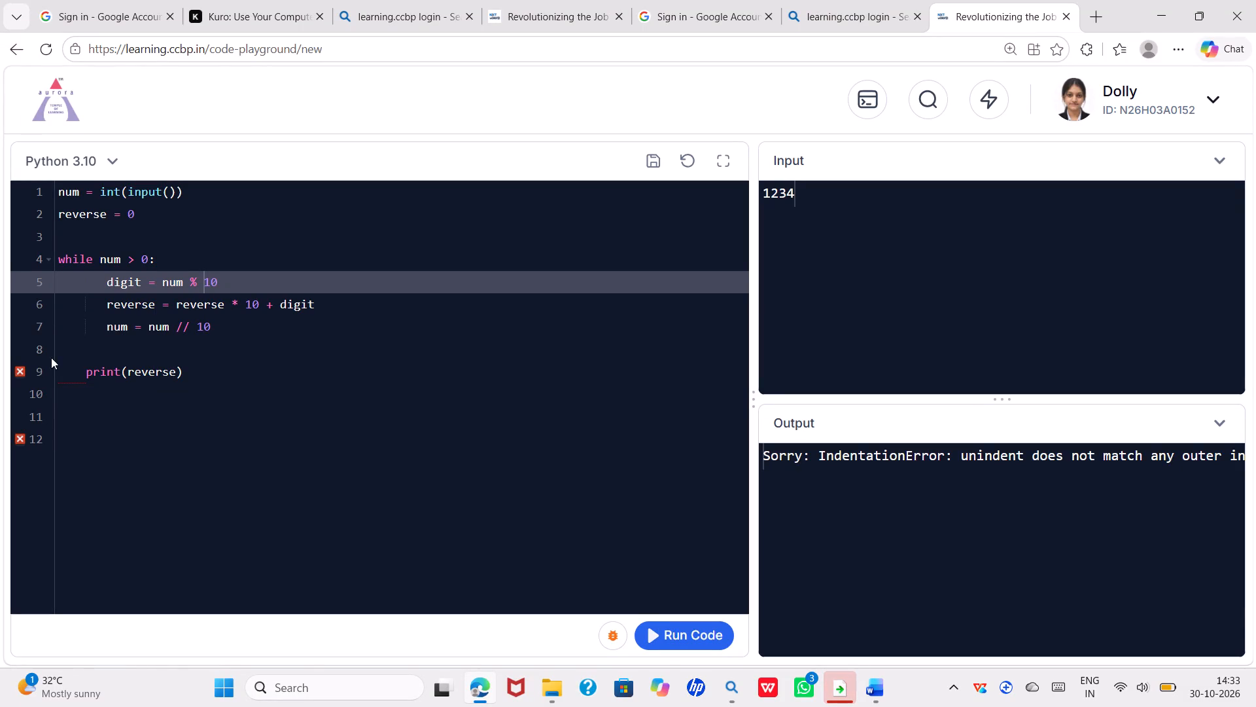
Remove the indentation before print(reverse) on line 9 and run the code with the input 1234.
click(82, 376)
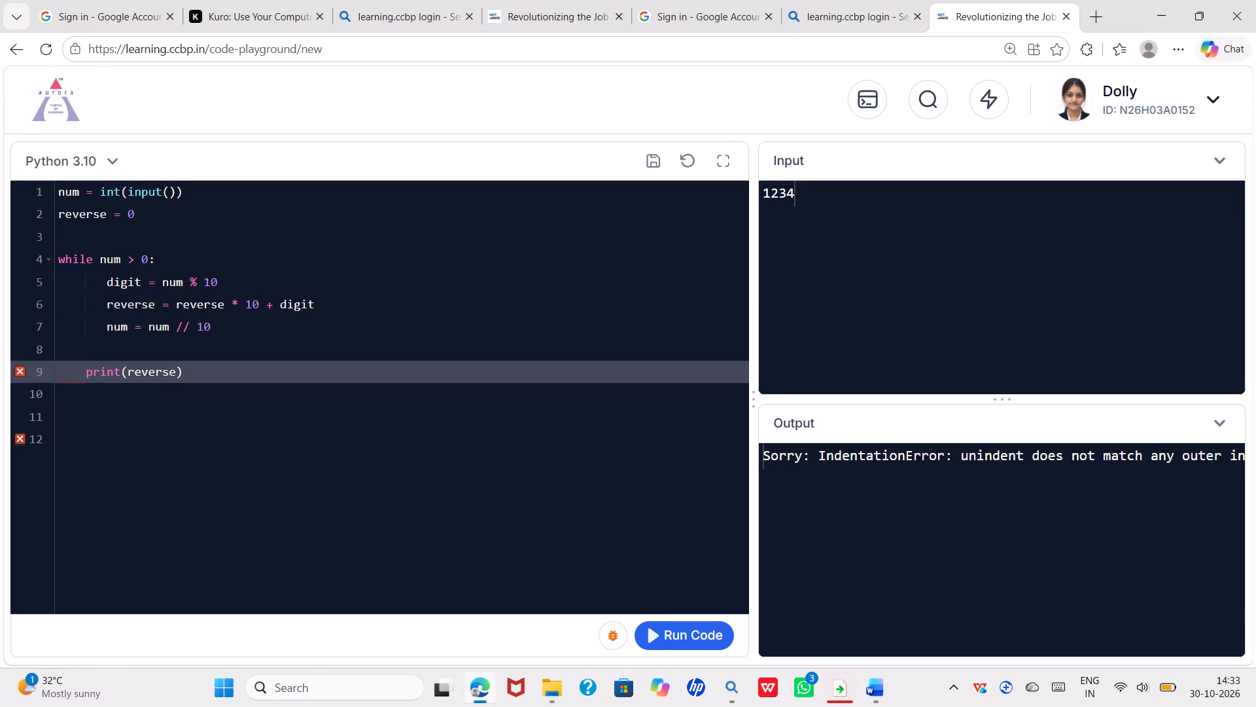
key(BackSpace)
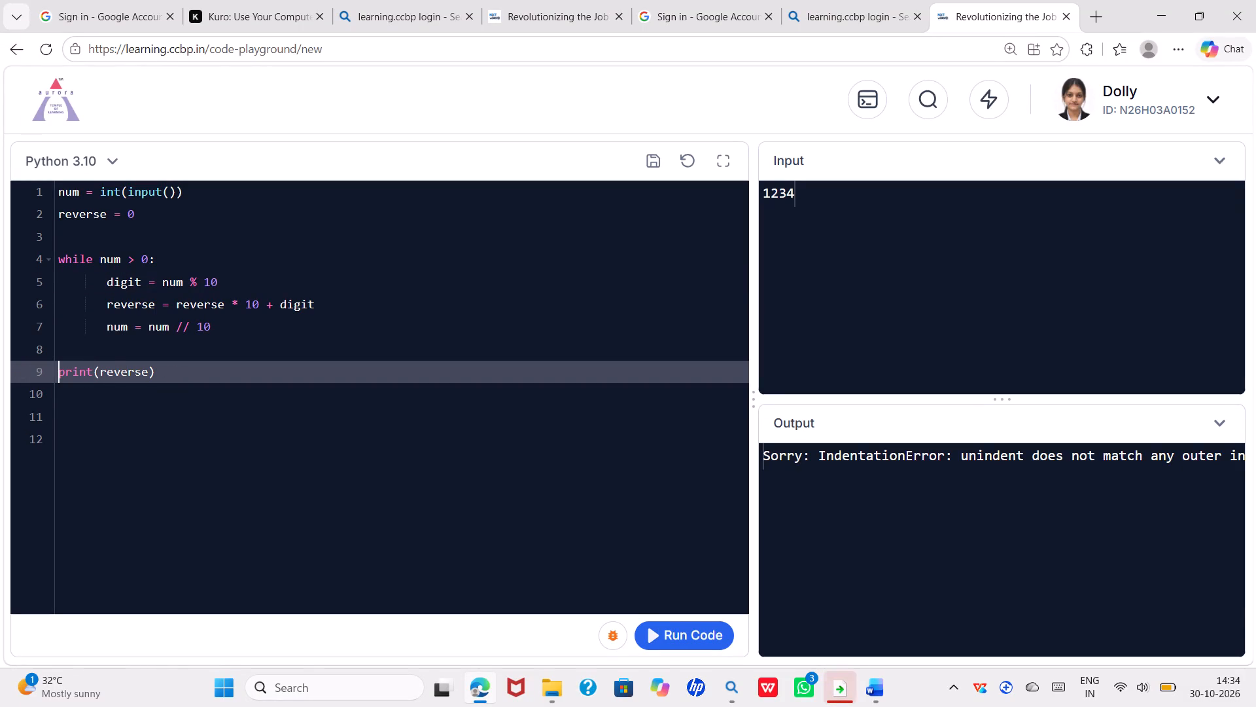
click(683, 632)
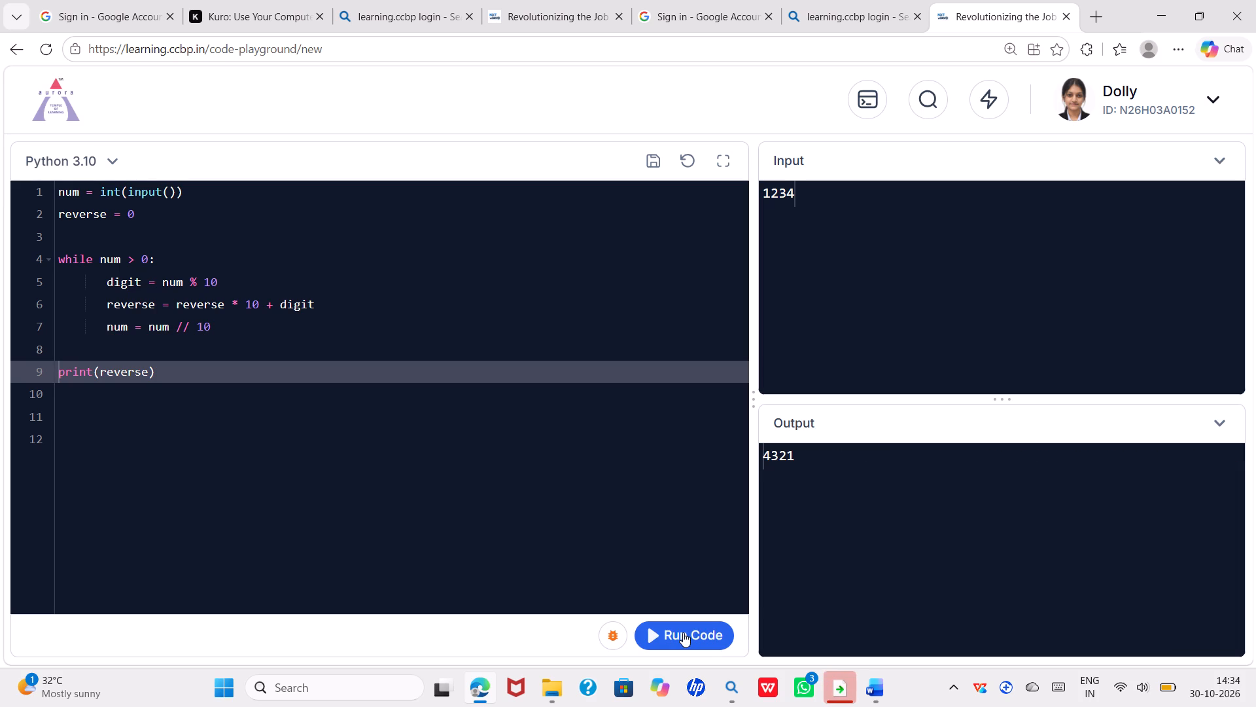
Capture a full-screen screenshot of the code run and paste it below the 4321 output in the Word assignment document.
key(super+Print)
click(444, 689)
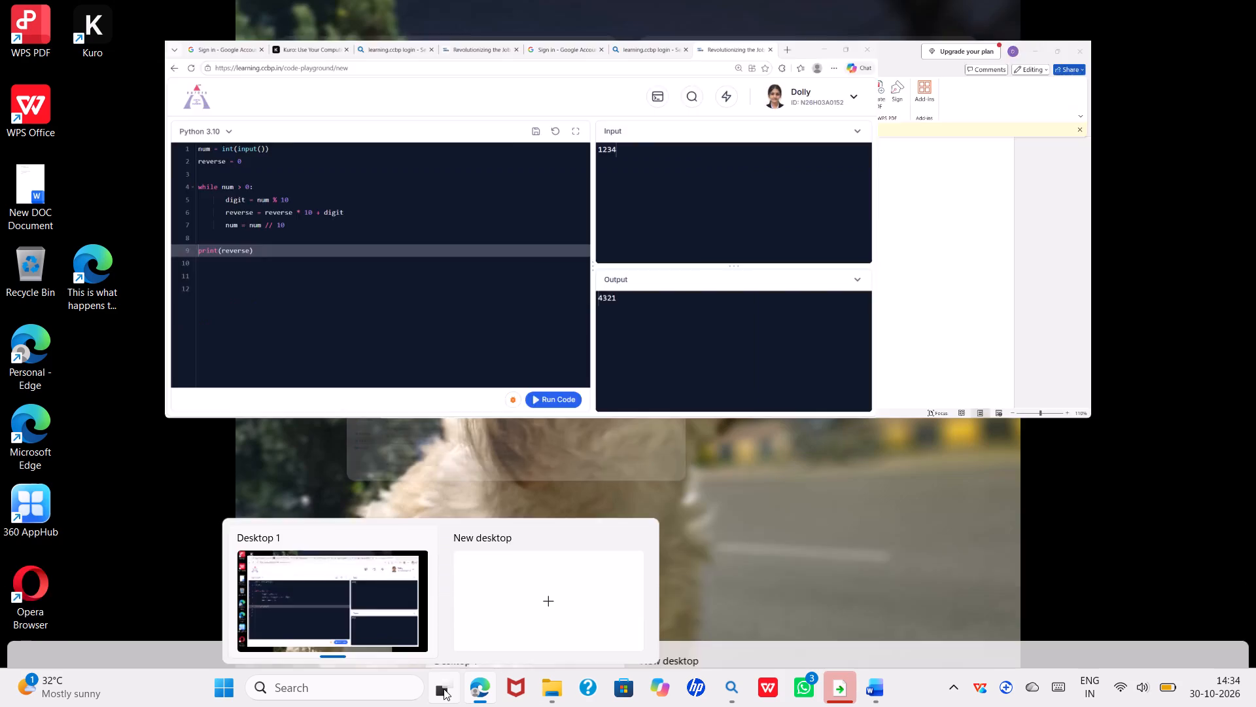
click(758, 230)
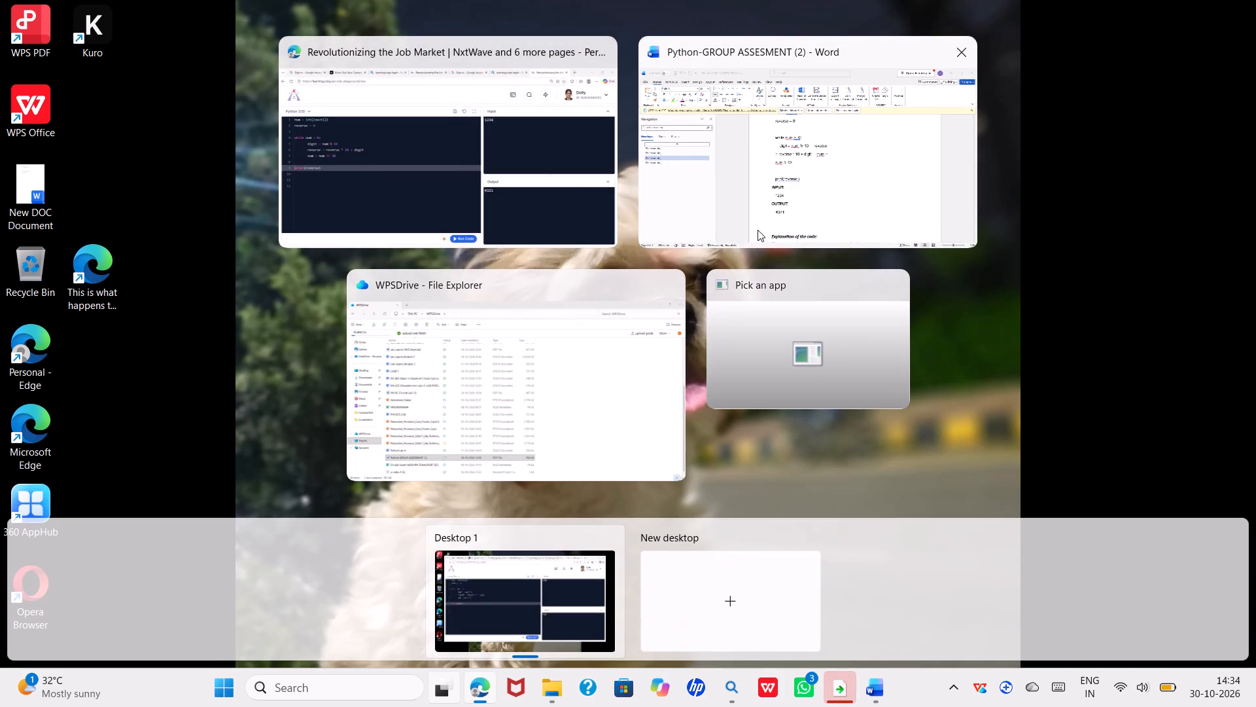
scroll(689, 373, down, 1)
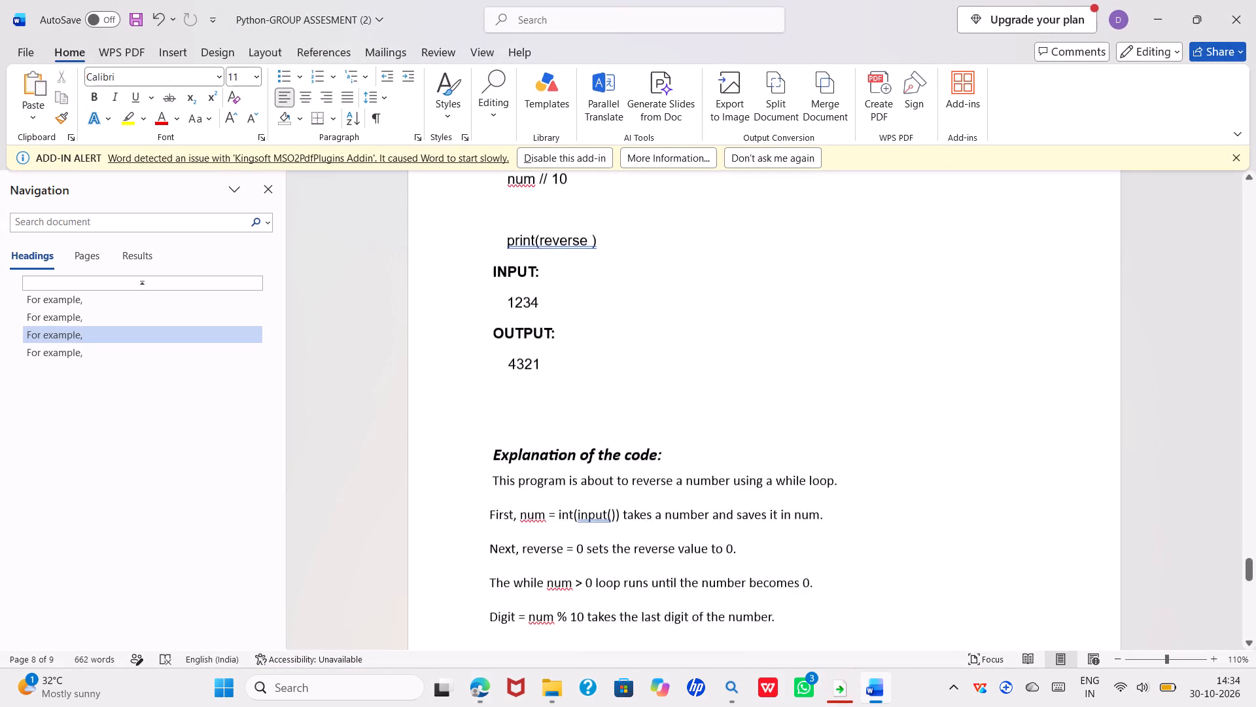
scroll(689, 373, down, 1)
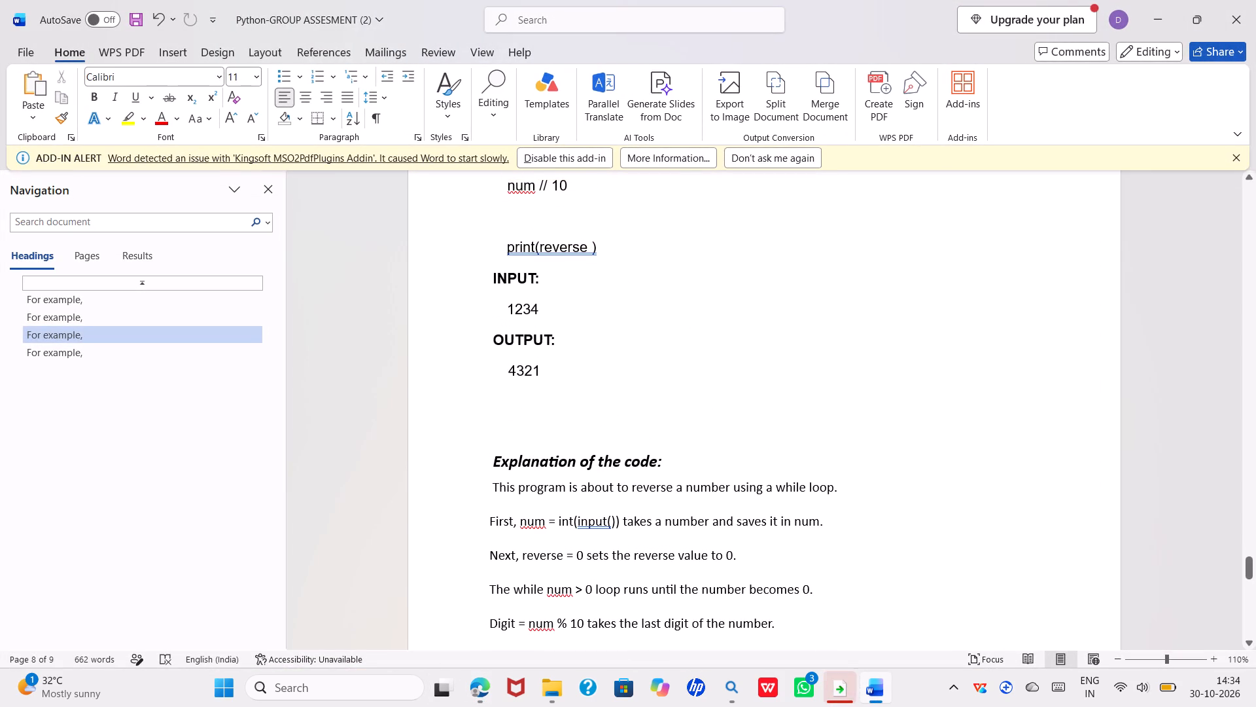
key(ctrl+v)
ctrl+click(689, 373)
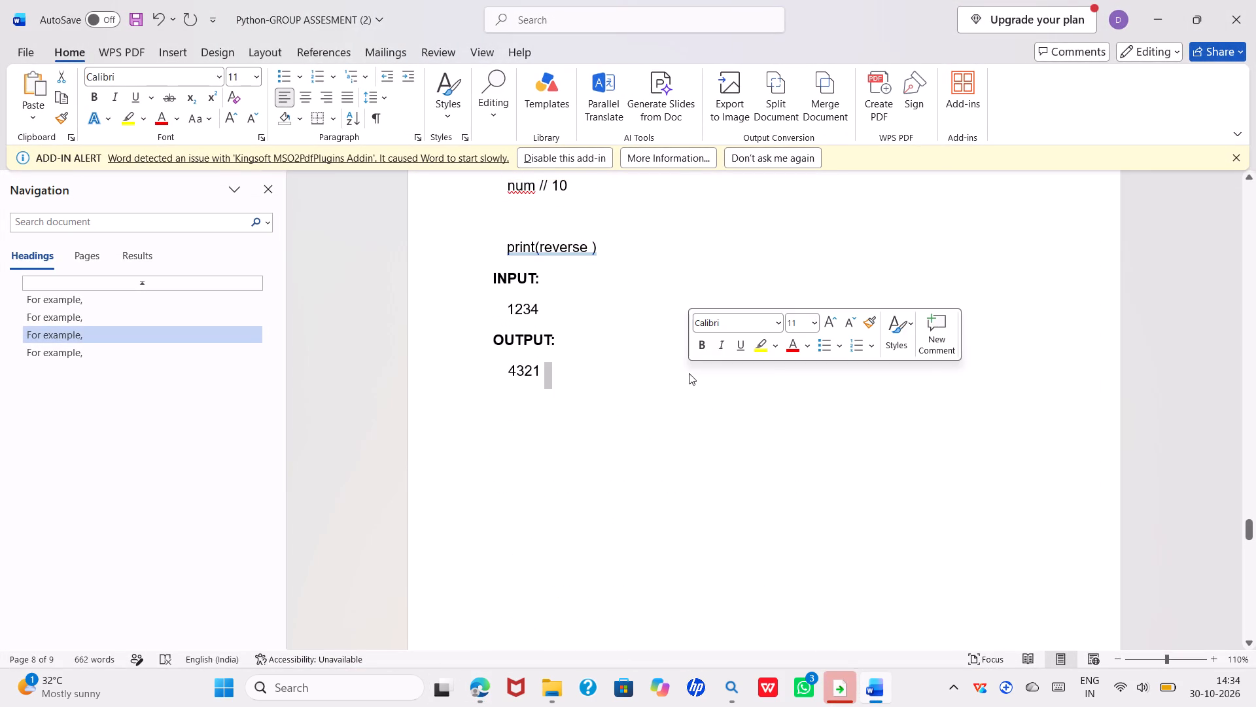
Review the assignment document from the pasted screenshot to its end and back up to the student details table.
scroll(637, 490, down, 2)
scroll(637, 490, up, 1)
scroll(637, 490, down, 2)
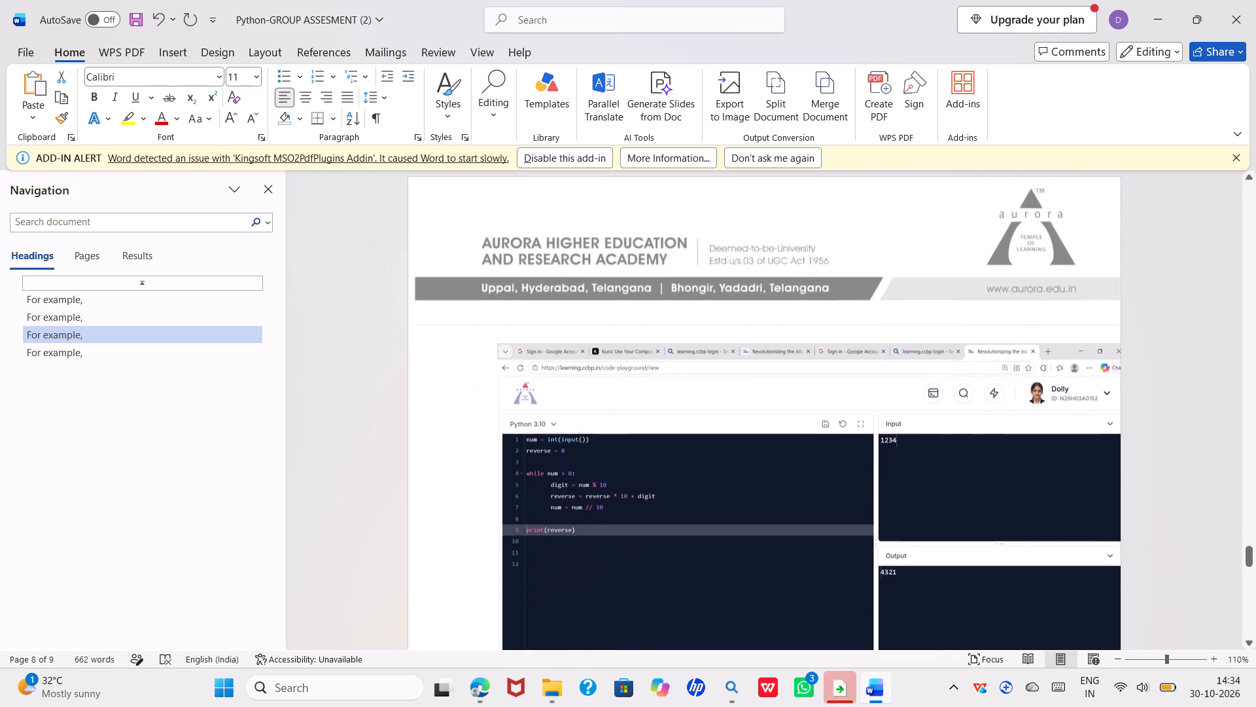
scroll(637, 490, down, 5)
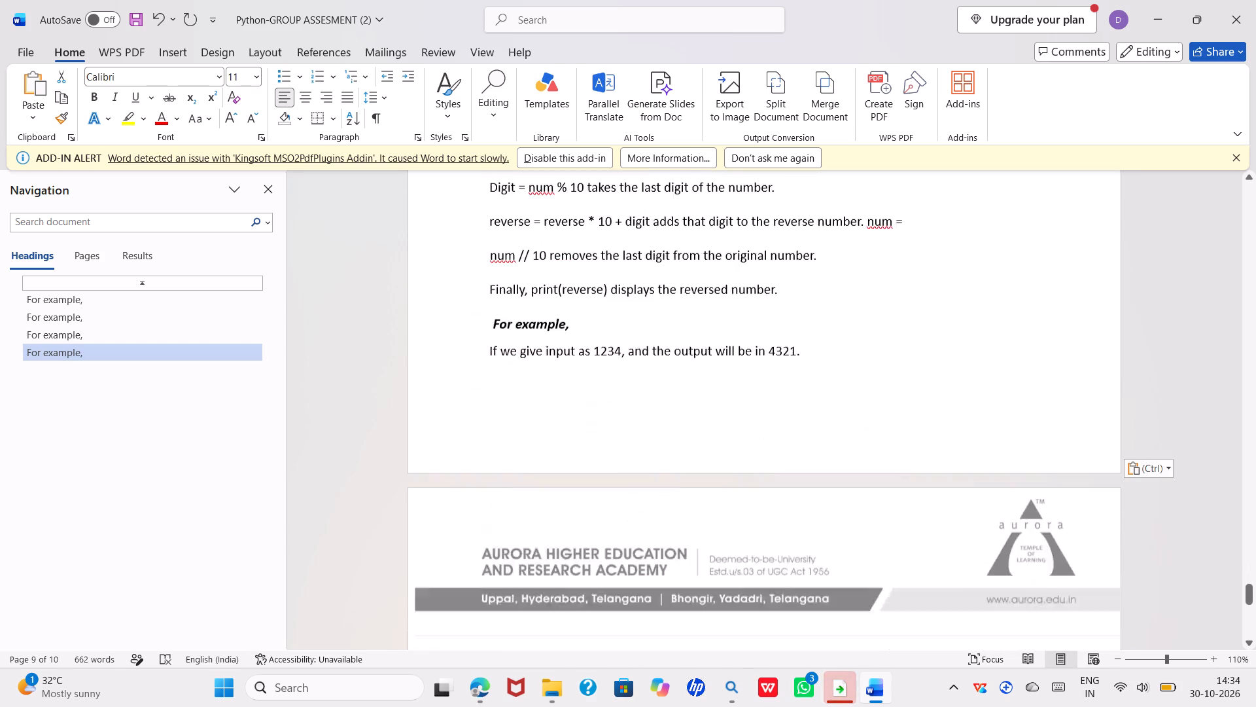
scroll(637, 490, down, 5)
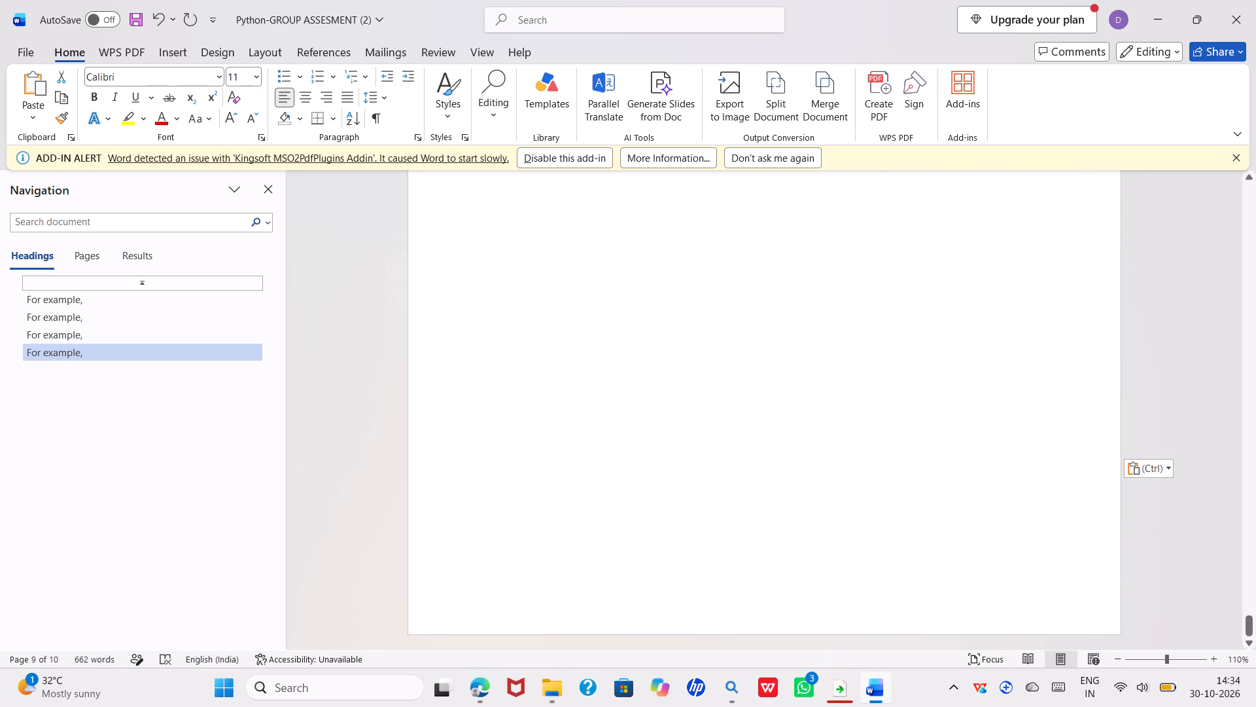
scroll(637, 490, up, 12)
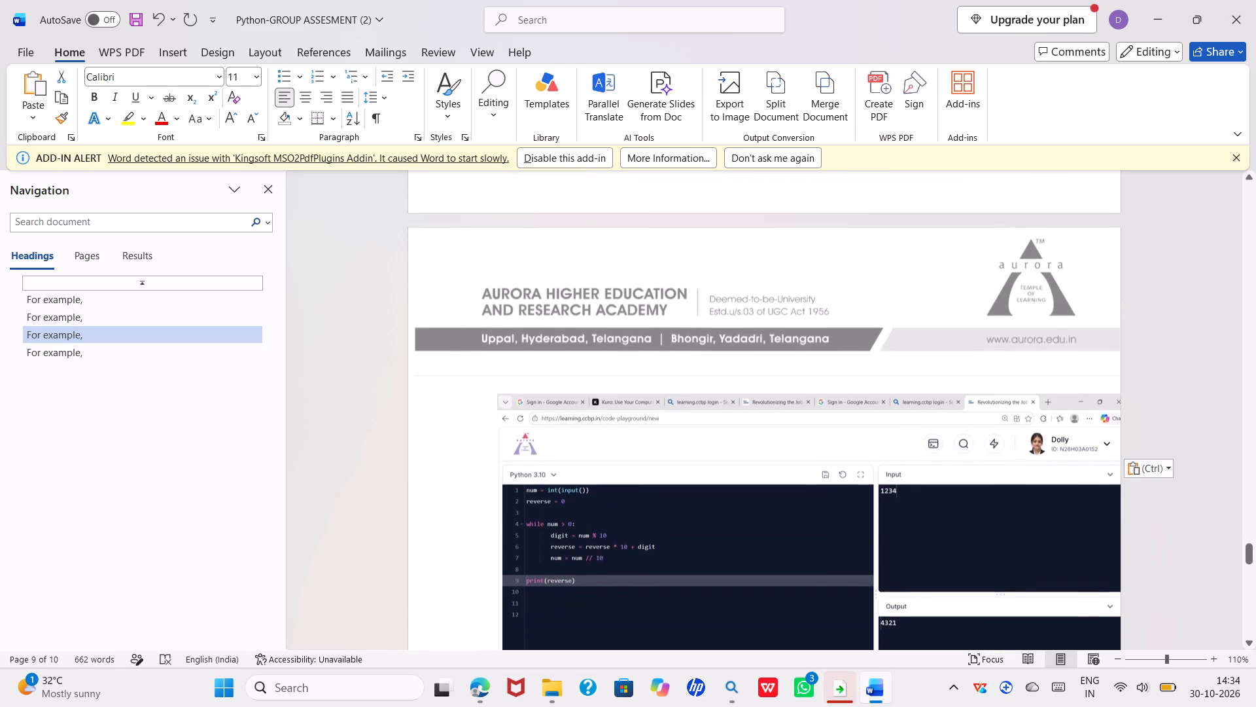
scroll(637, 490, up, 8)
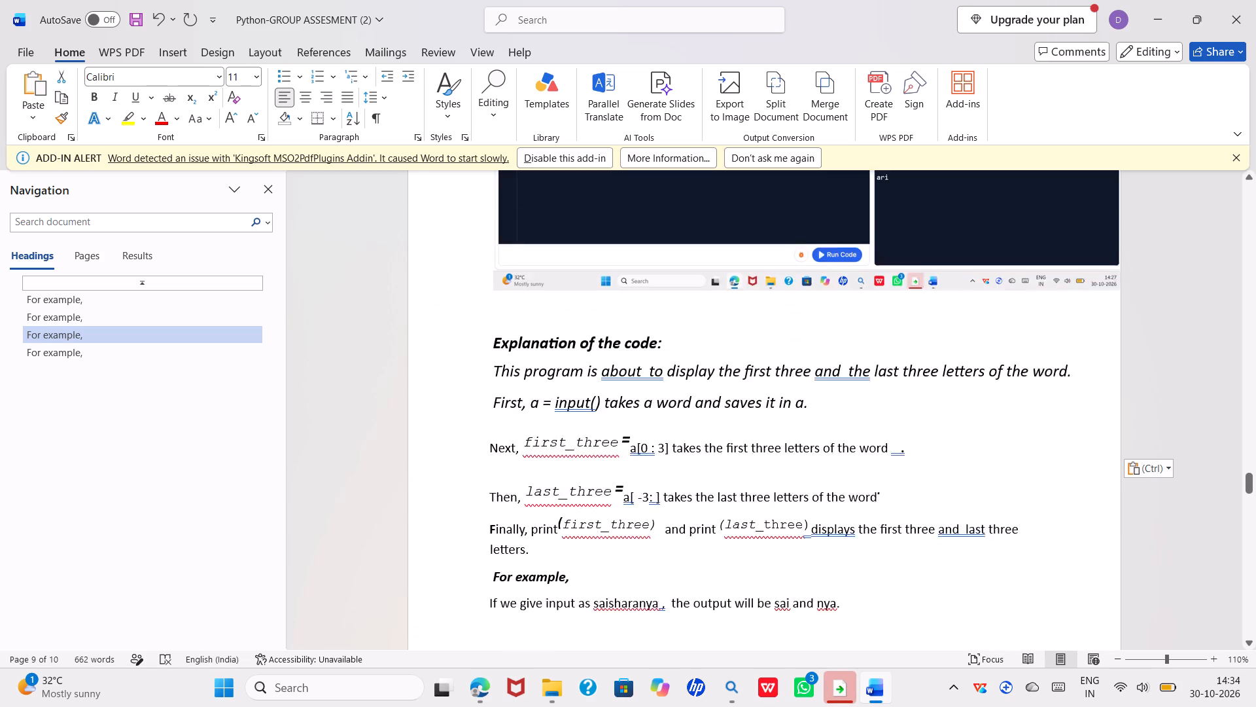
scroll(637, 490, up, 7)
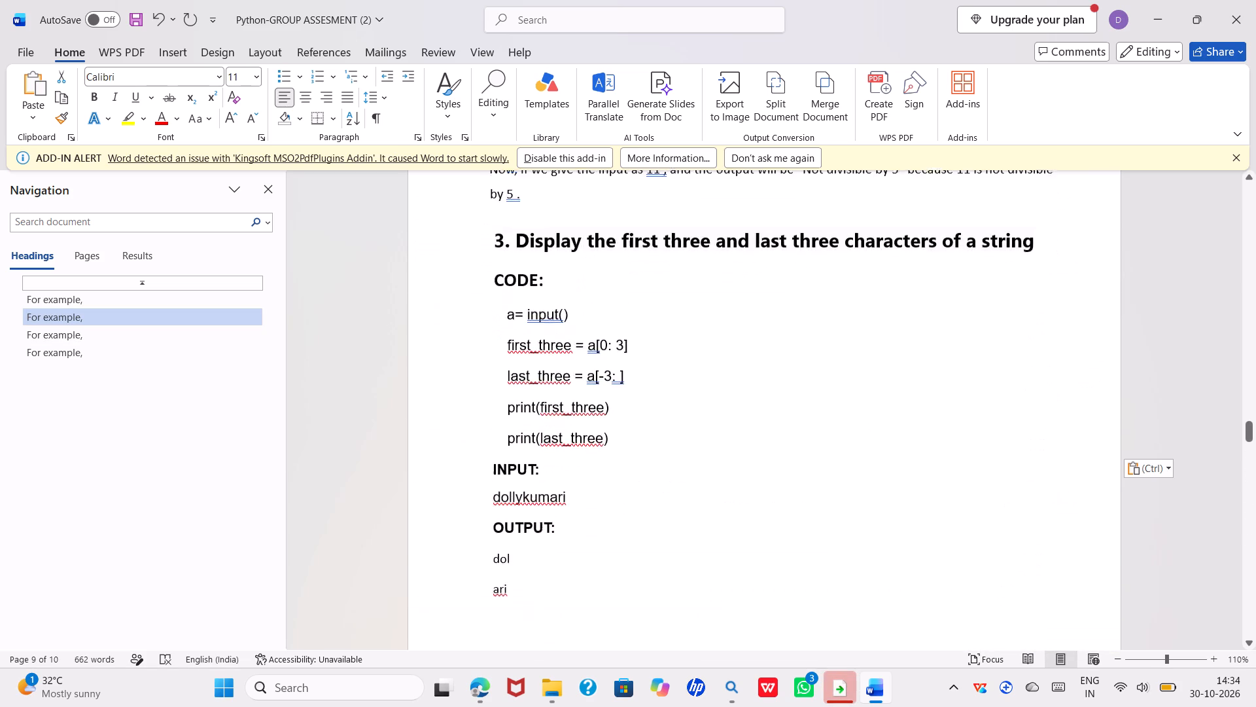
scroll(637, 490, up, 6)
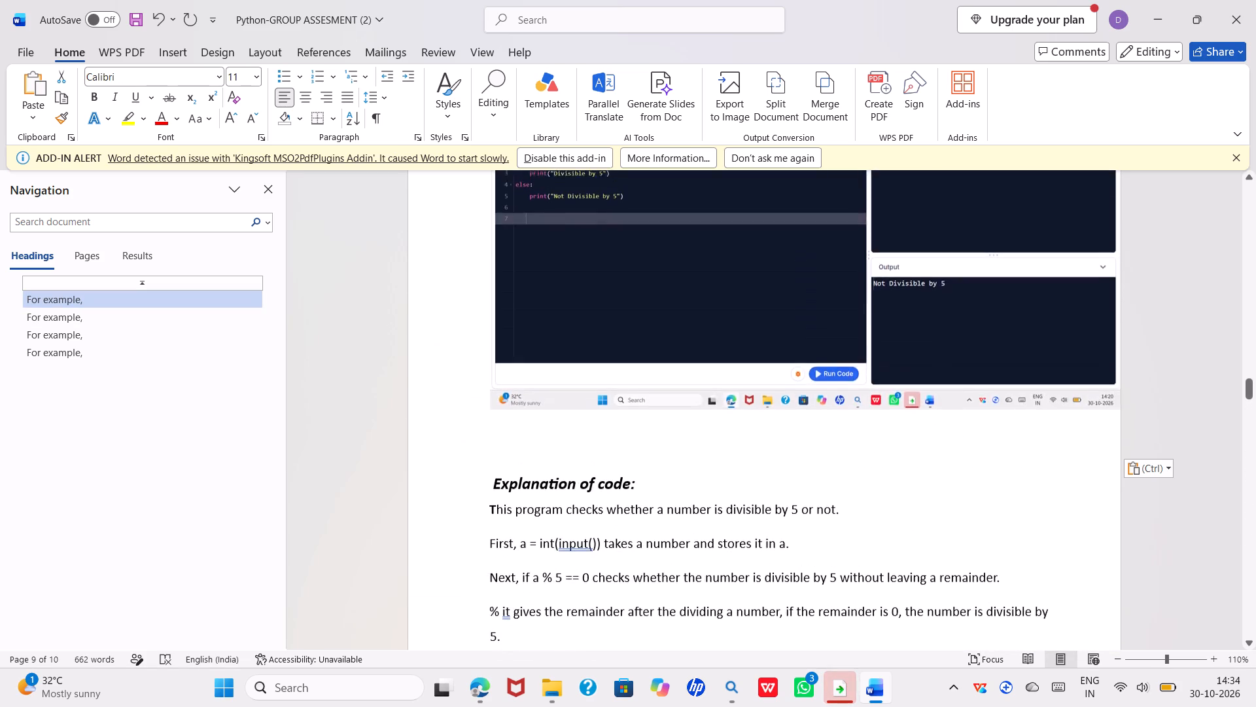
scroll(637, 490, up, 8)
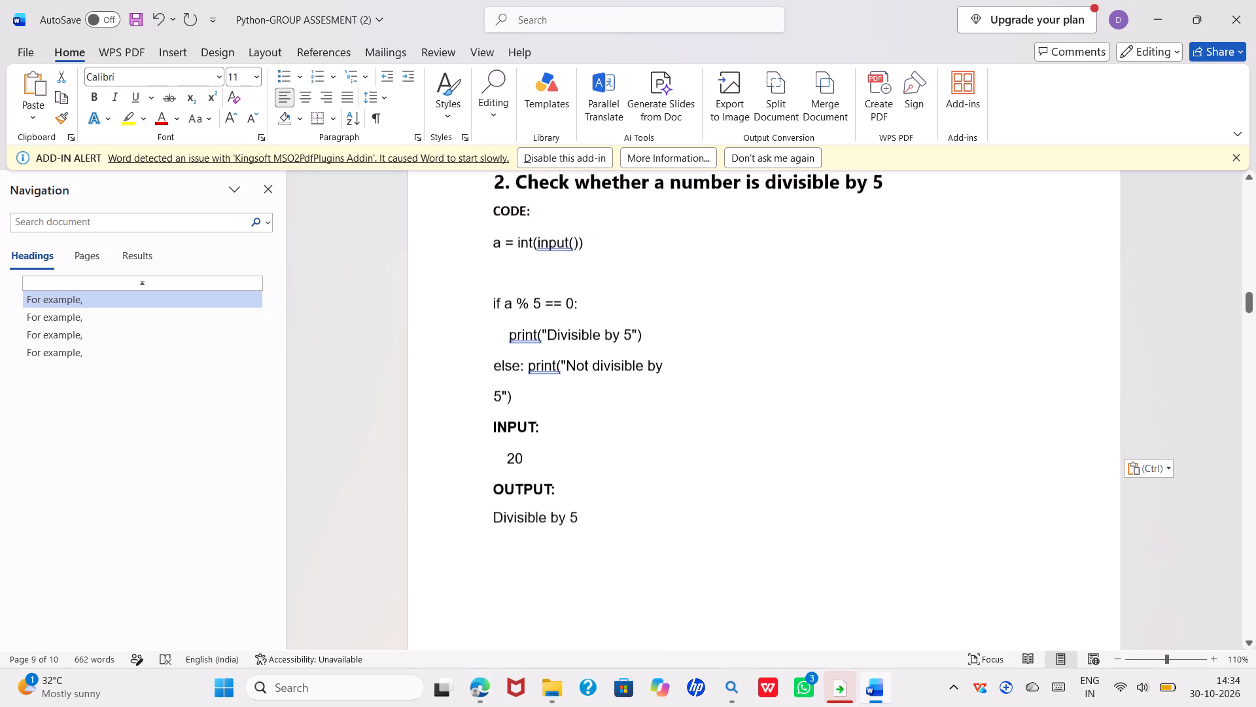
scroll(637, 490, up, 5)
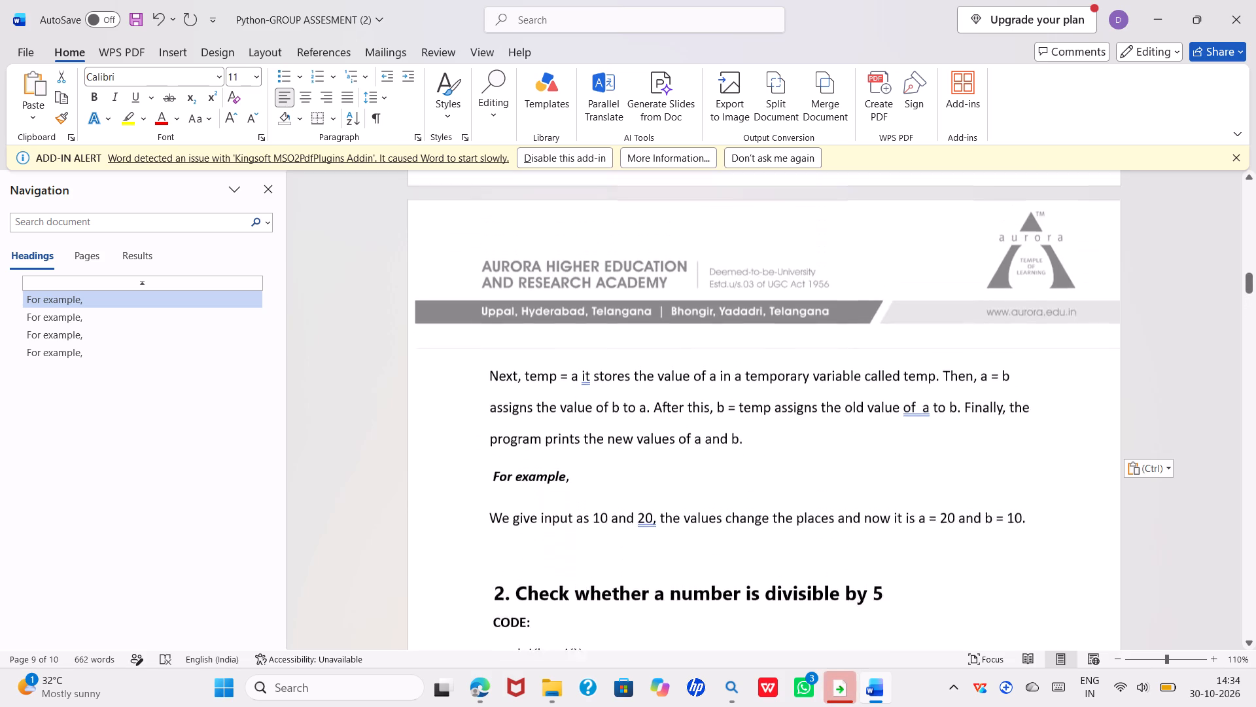
scroll(637, 490, up, 9)
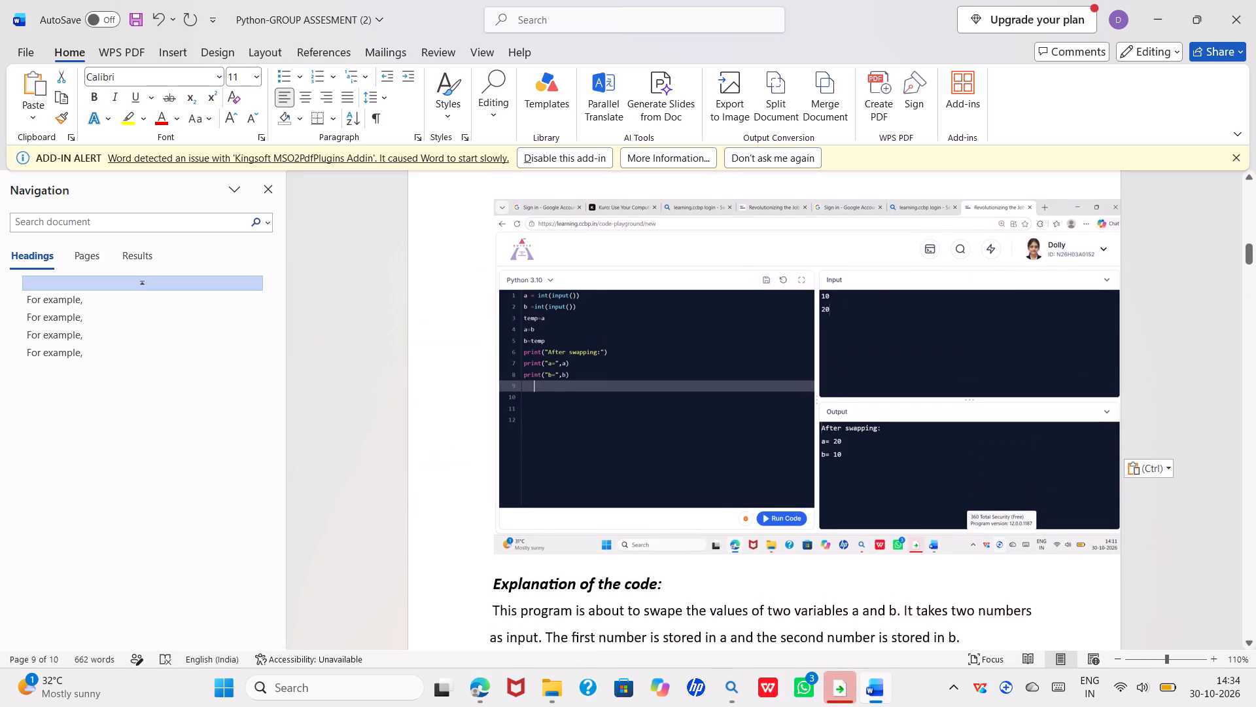
scroll(637, 490, up, 6)
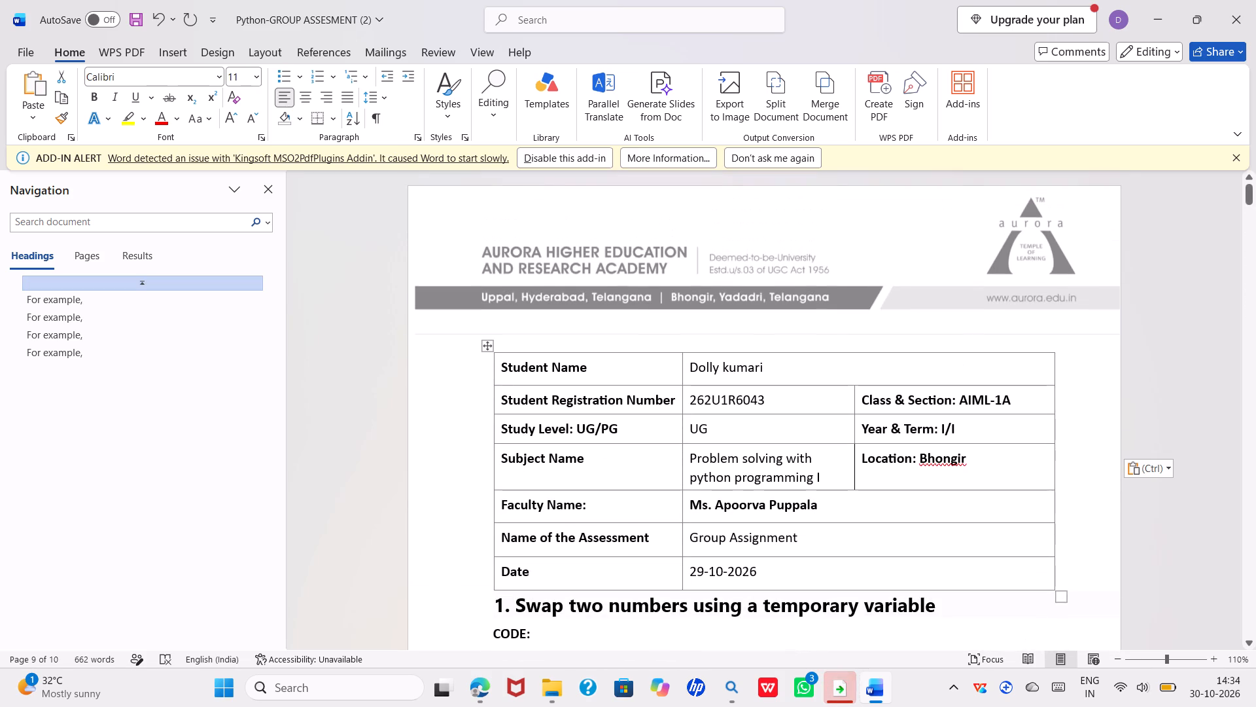
click(773, 367)
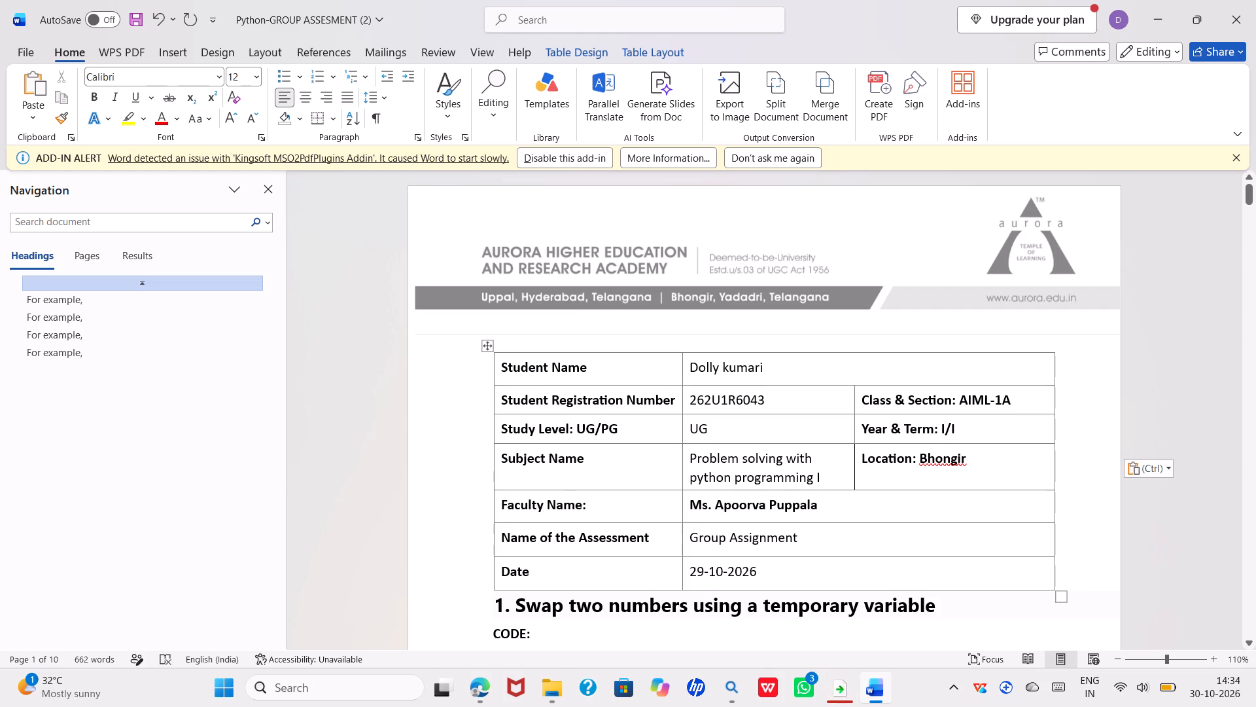
scroll(823, 537, down, 5)
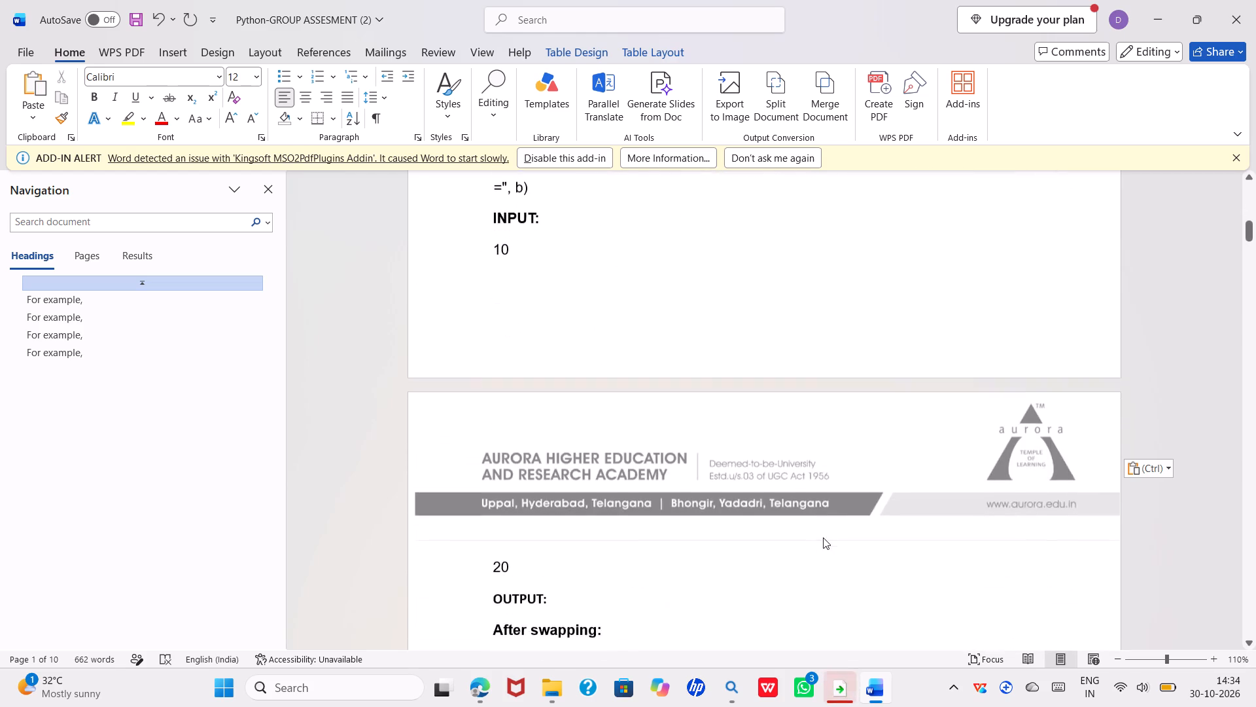
scroll(823, 537, down, 5)
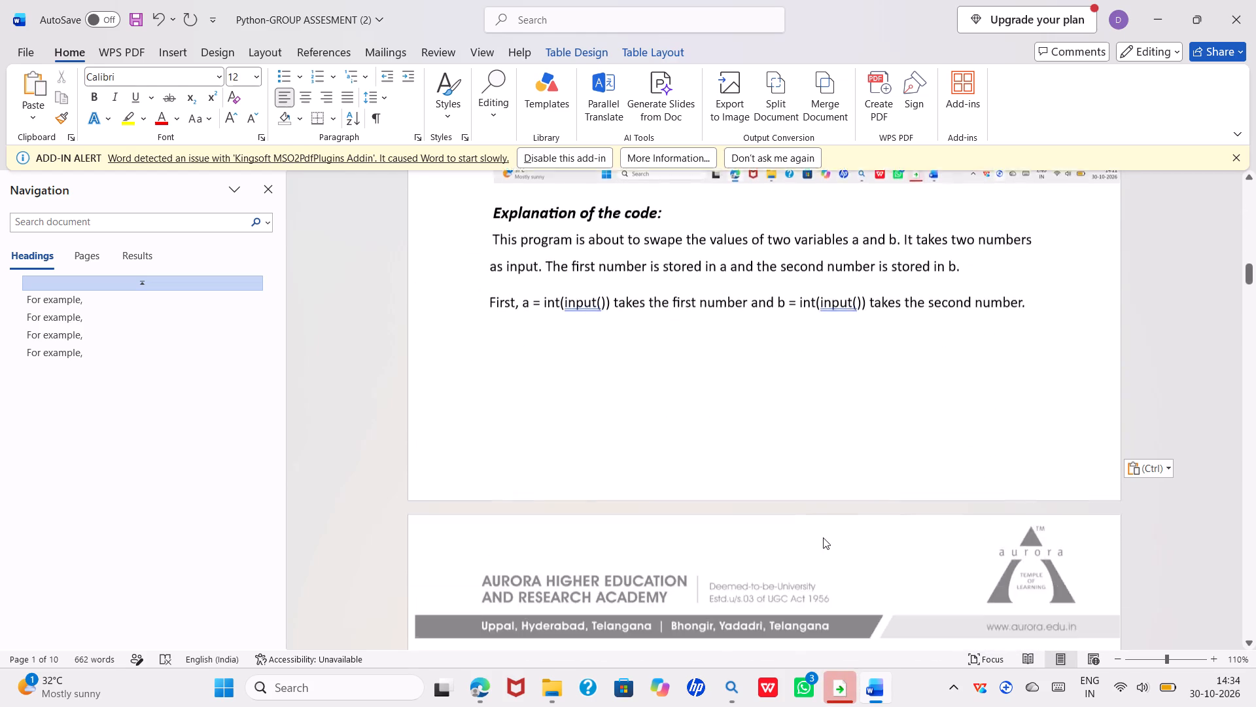
scroll(823, 537, up, 7)
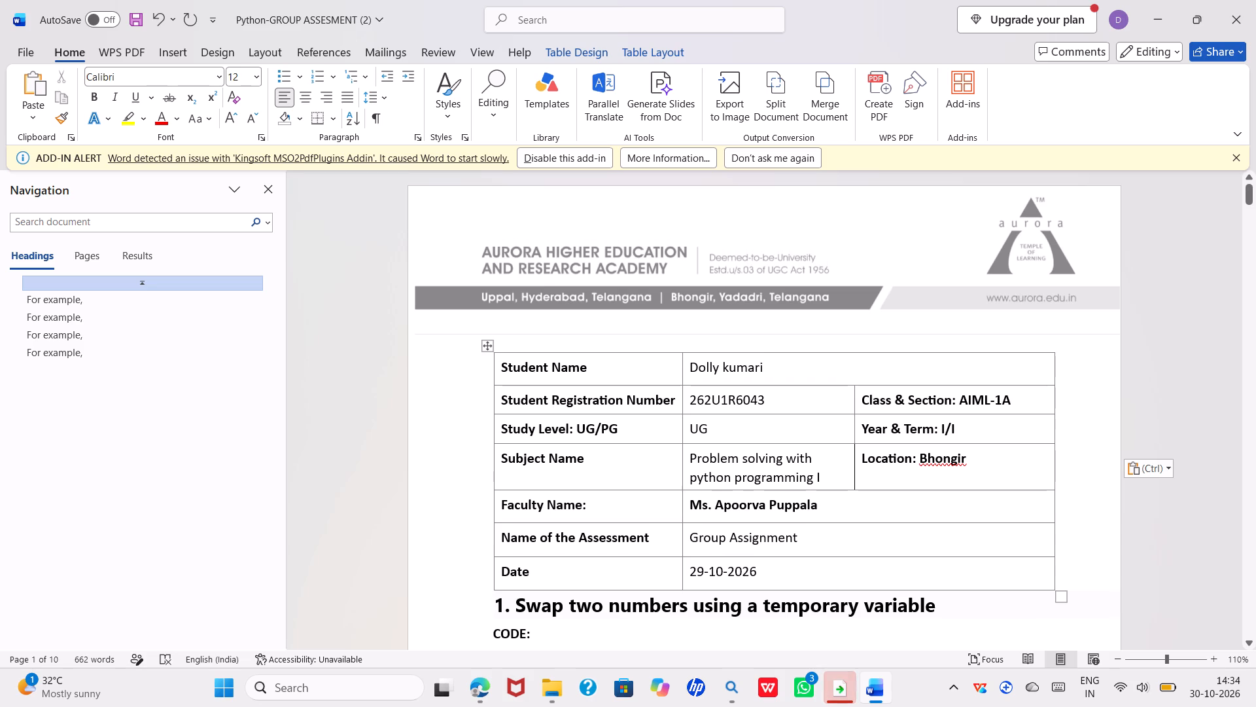
Set the date in the student details table to 30-10-2026.
click(699, 571)
key(BackSpace)
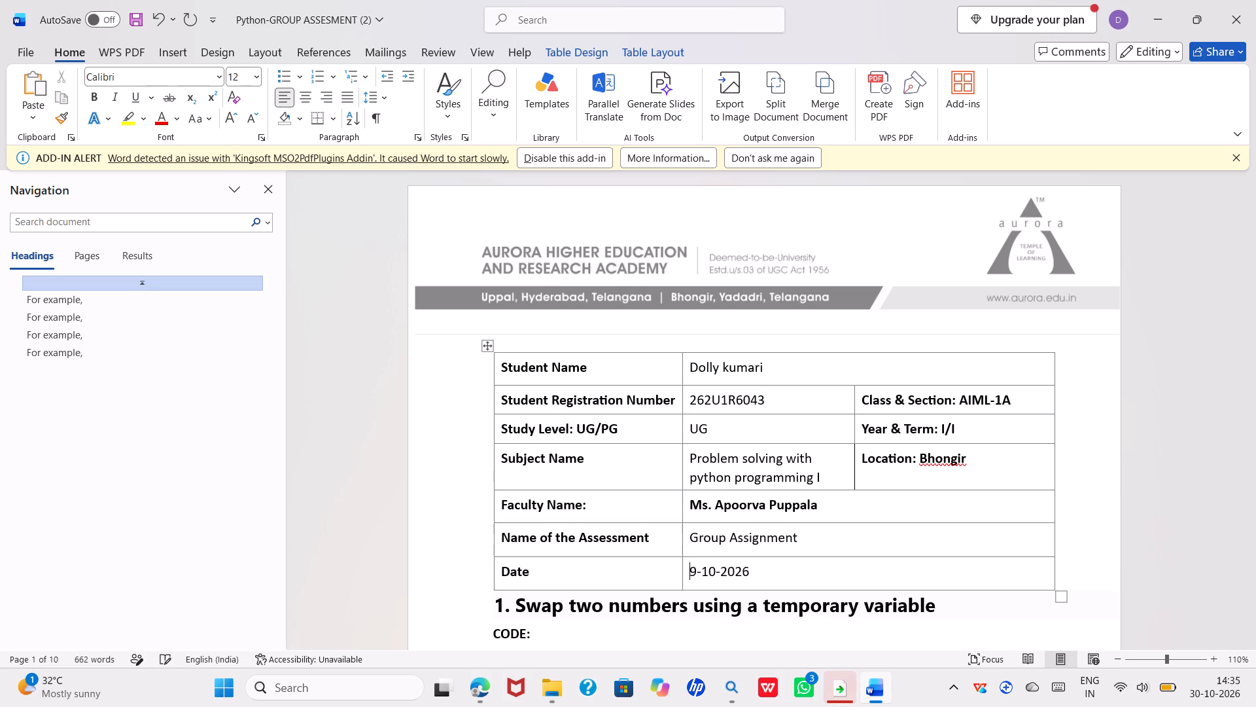
key(3)
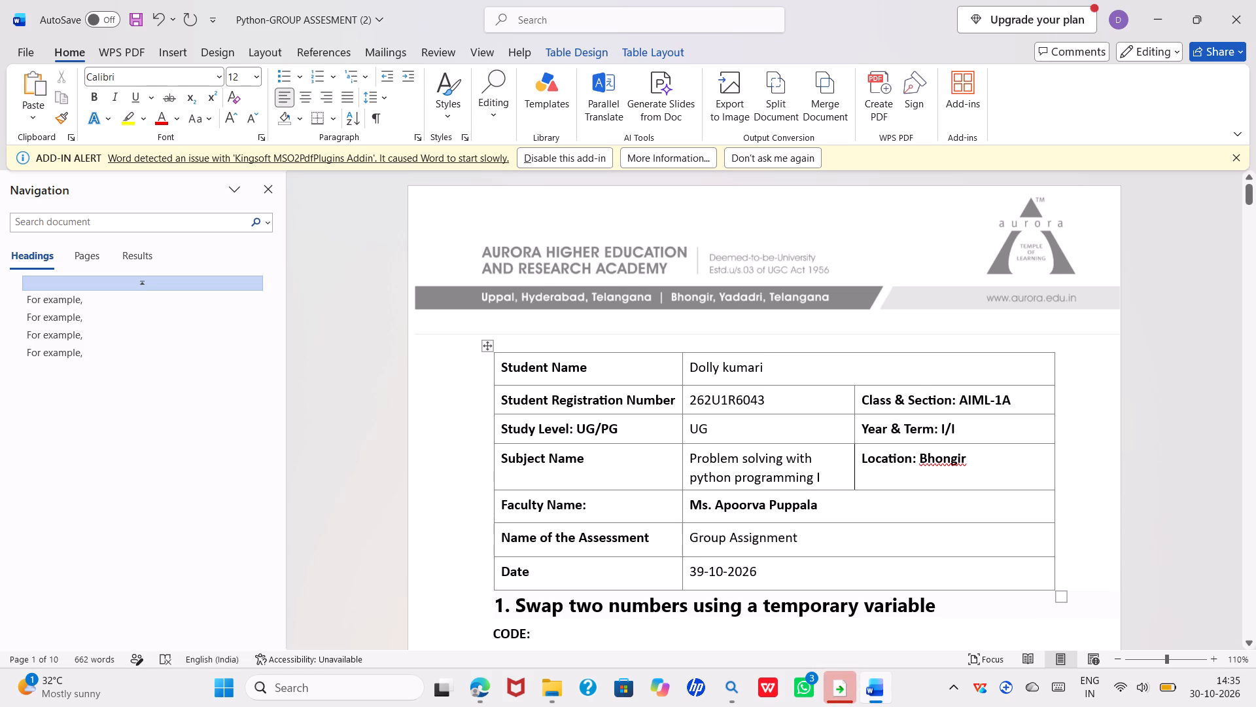
click(701, 572)
key(BackSpace)
key(0)
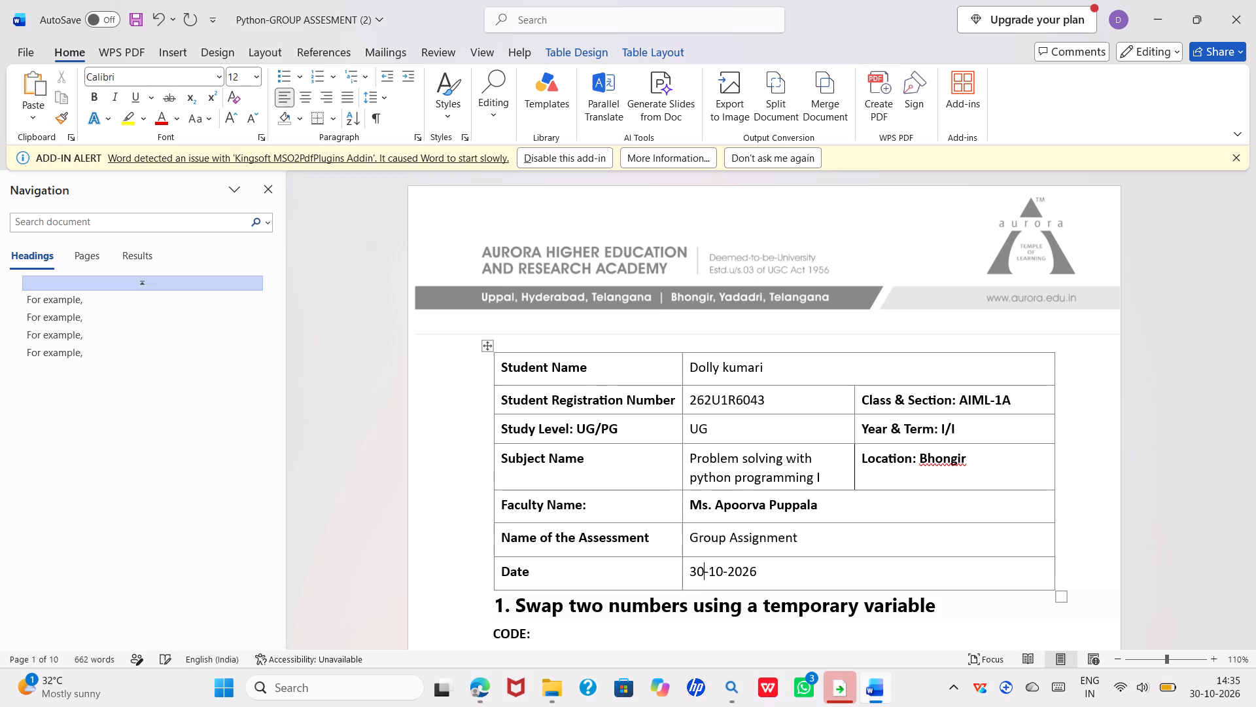
Review the document from the first program's section through the output of the first-three and last-three characters program.
scroll(749, 573, down, 1)
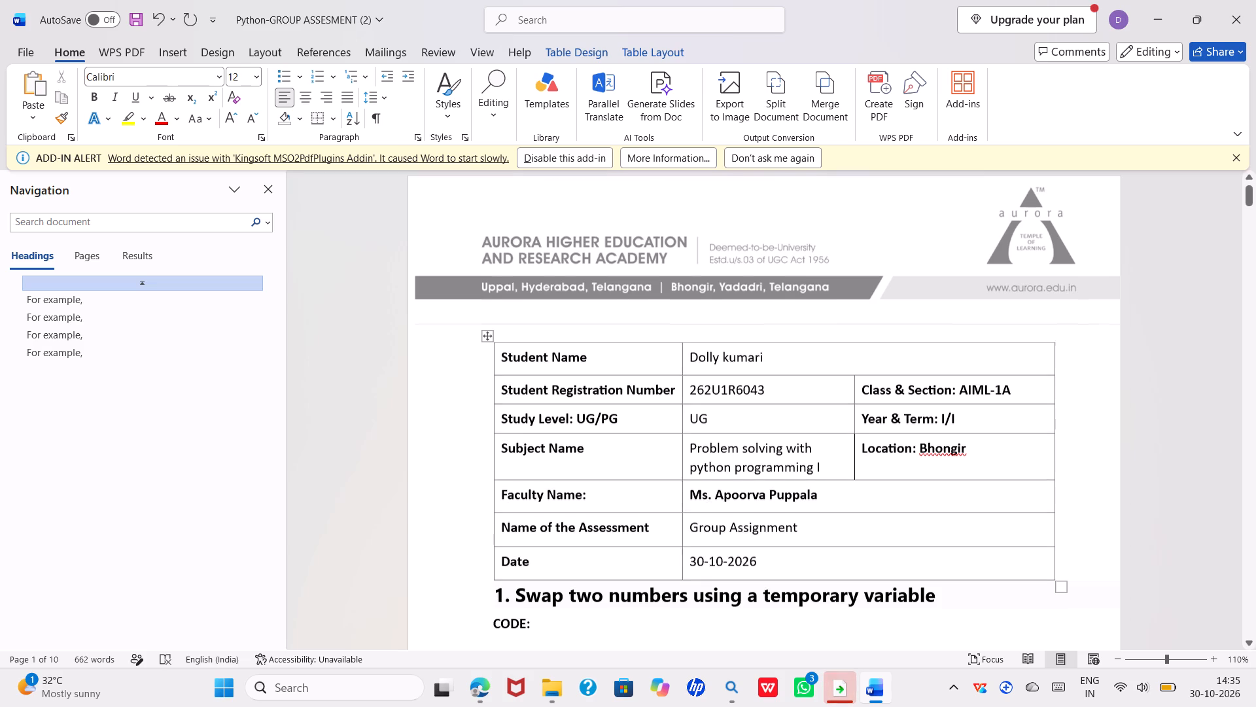
scroll(749, 573, down, 8)
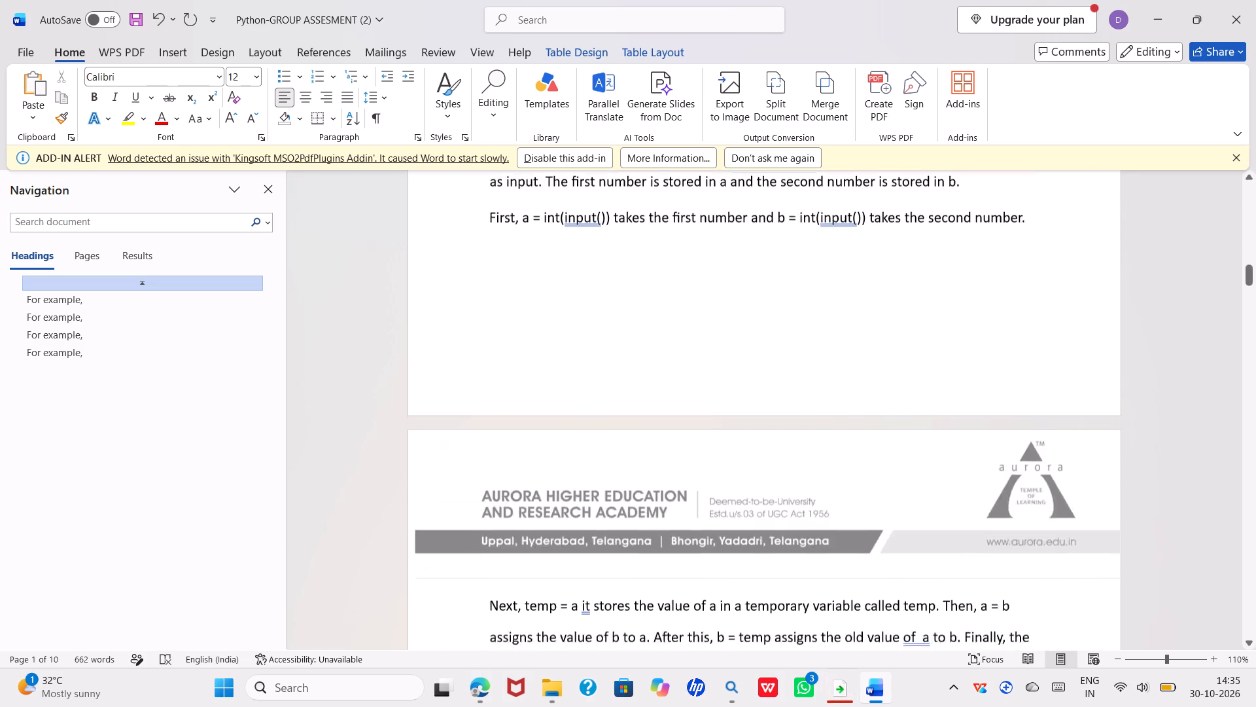
scroll(749, 573, down, 4)
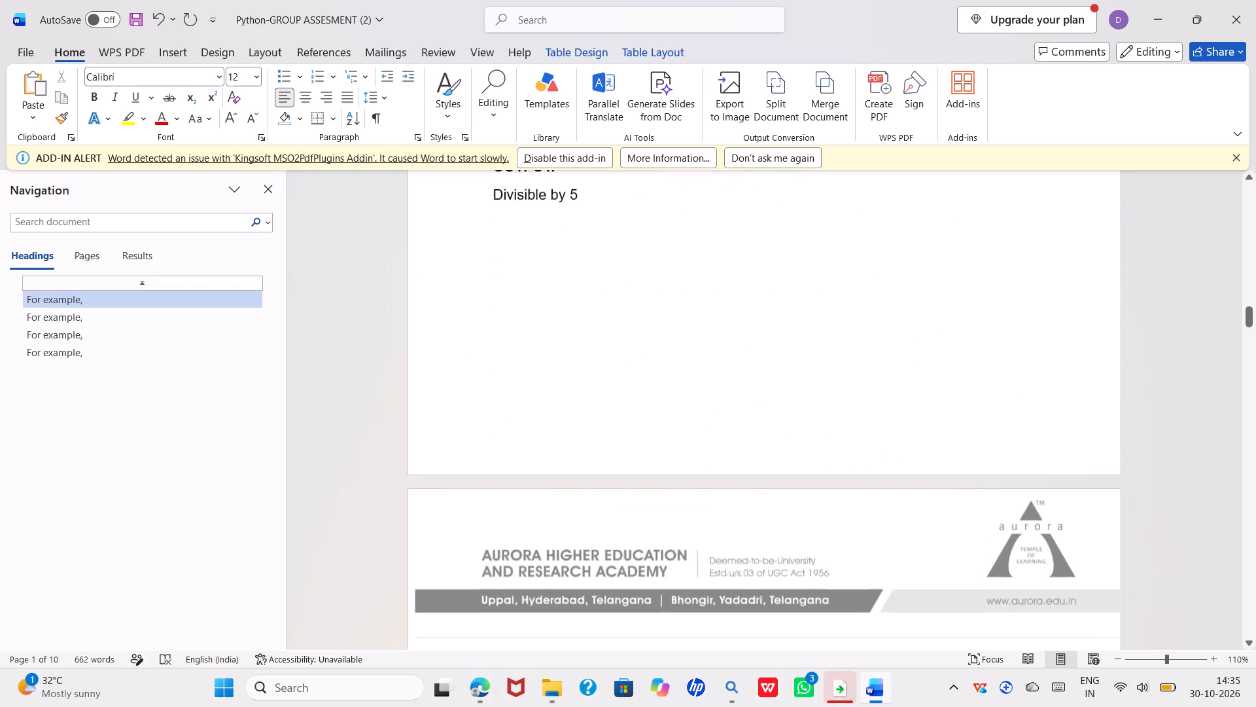
scroll(749, 573, down, 6)
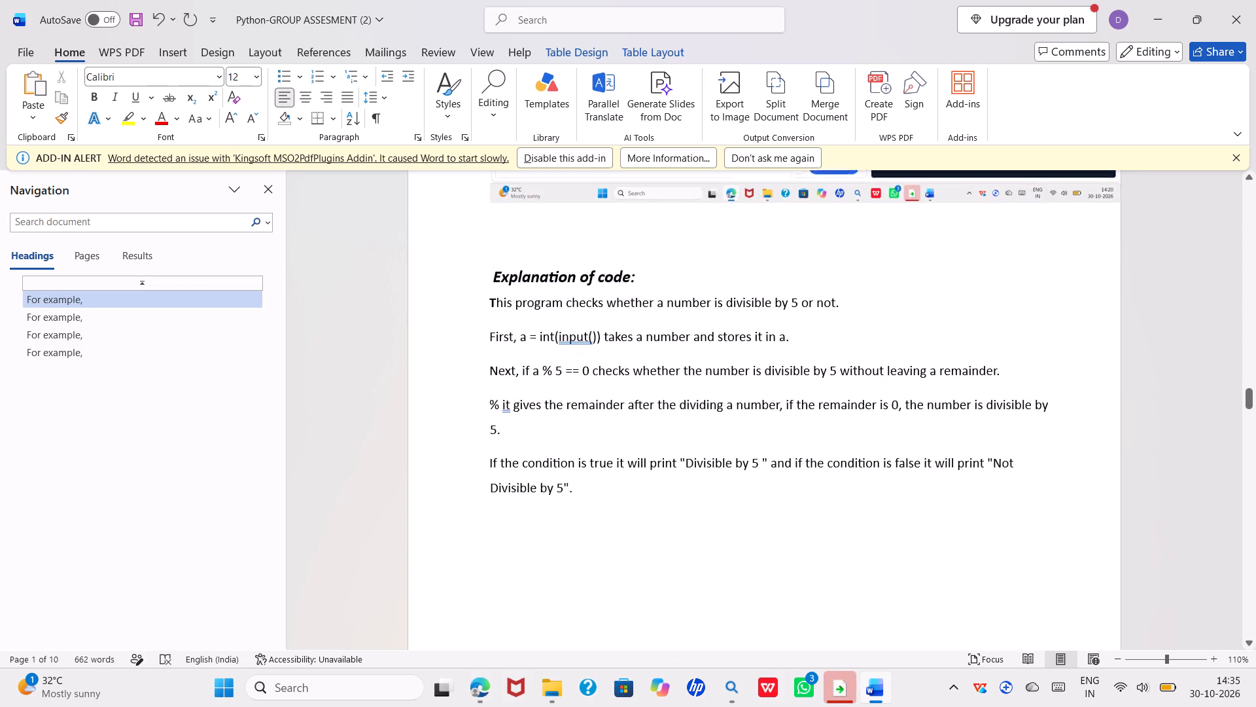
scroll(749, 573, down, 4)
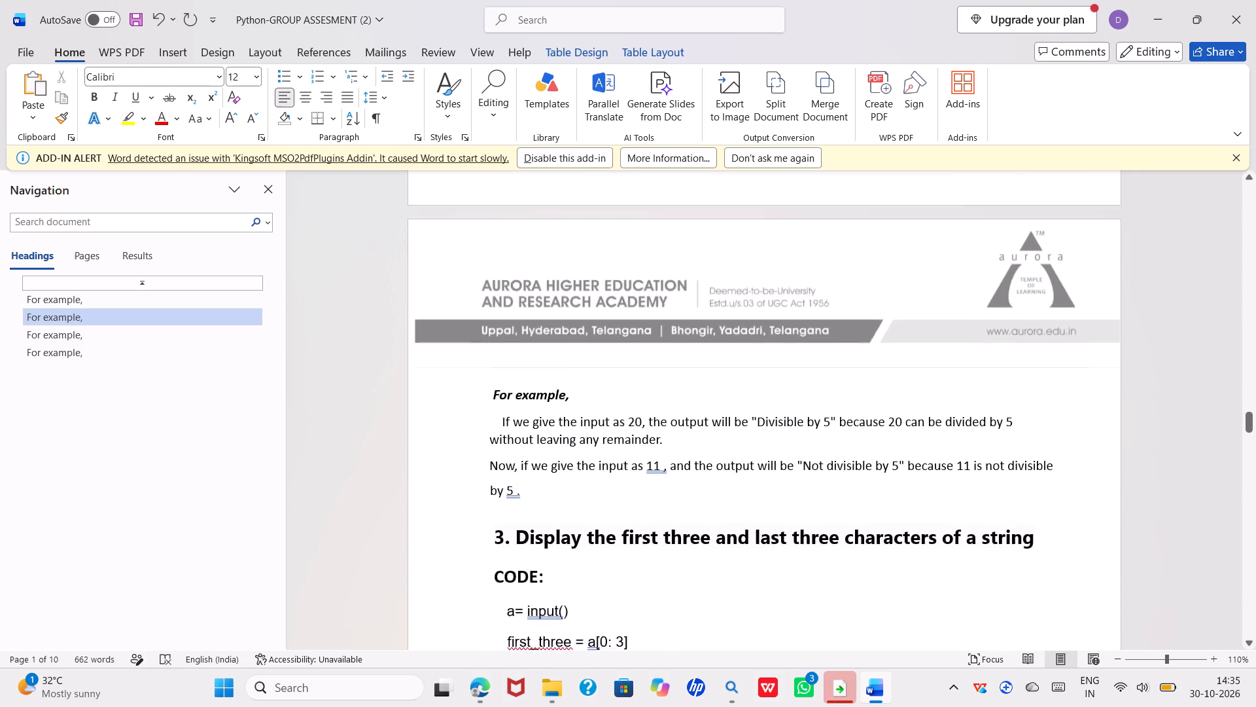
scroll(749, 573, down, 1)
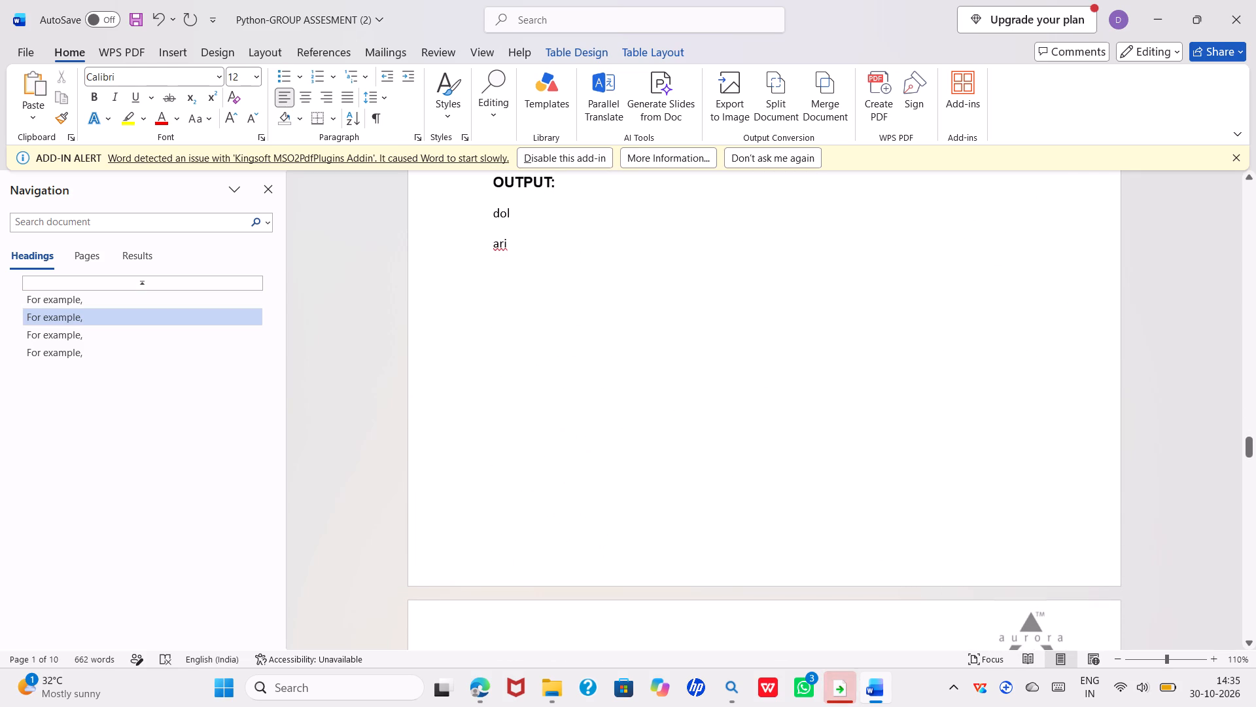
scroll(749, 573, down, 1)
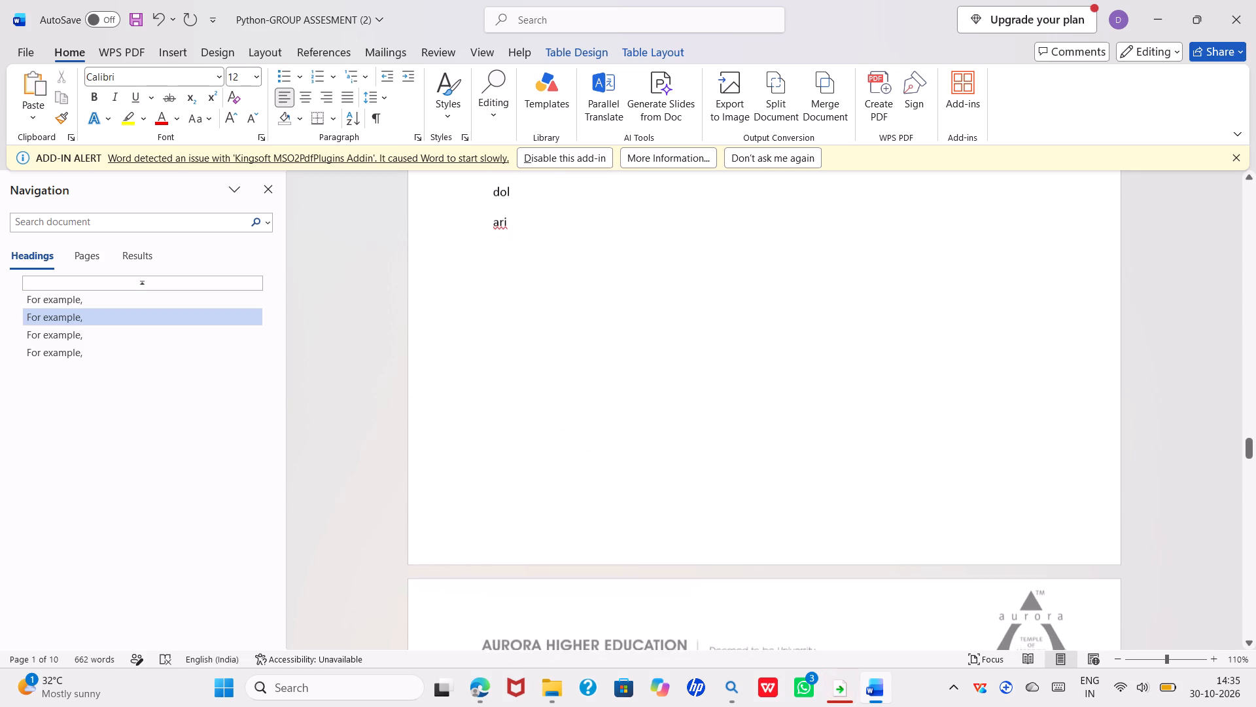
scroll(749, 573, down, 1)
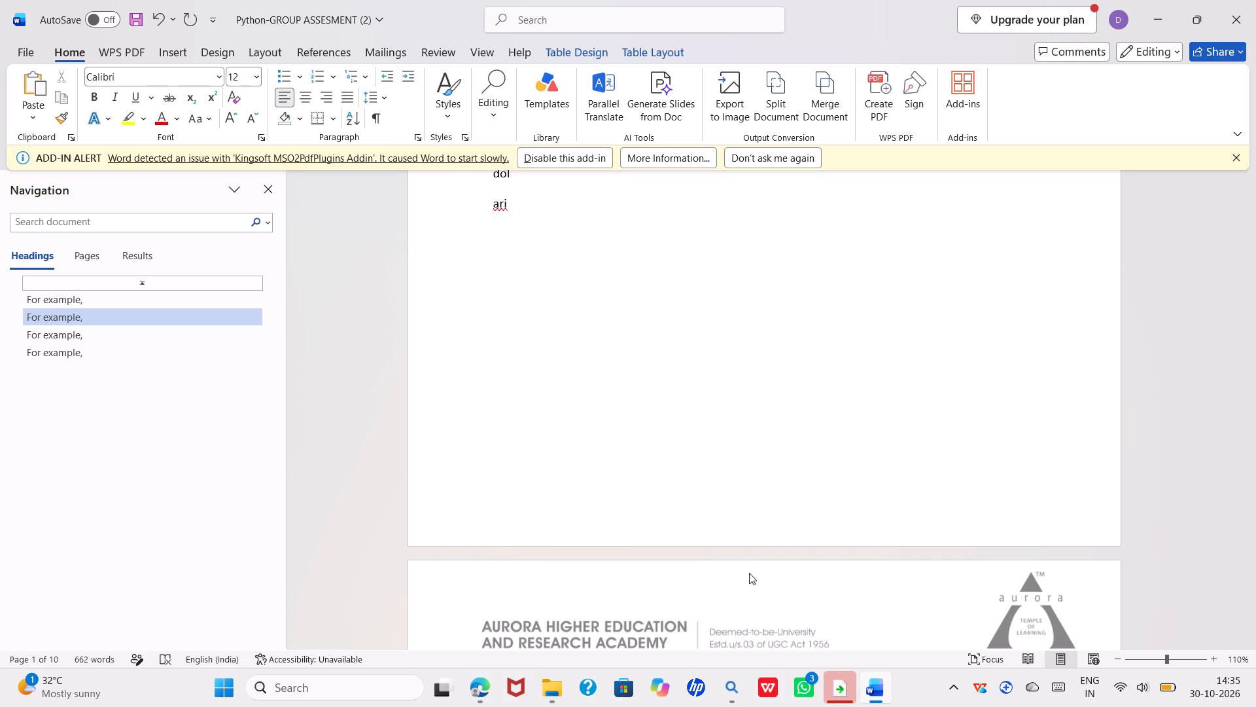
Review the rest of the assignment document, from the first-three and last-three letters explanation through the reverse-integer program to the last page.
scroll(749, 573, down, 4)
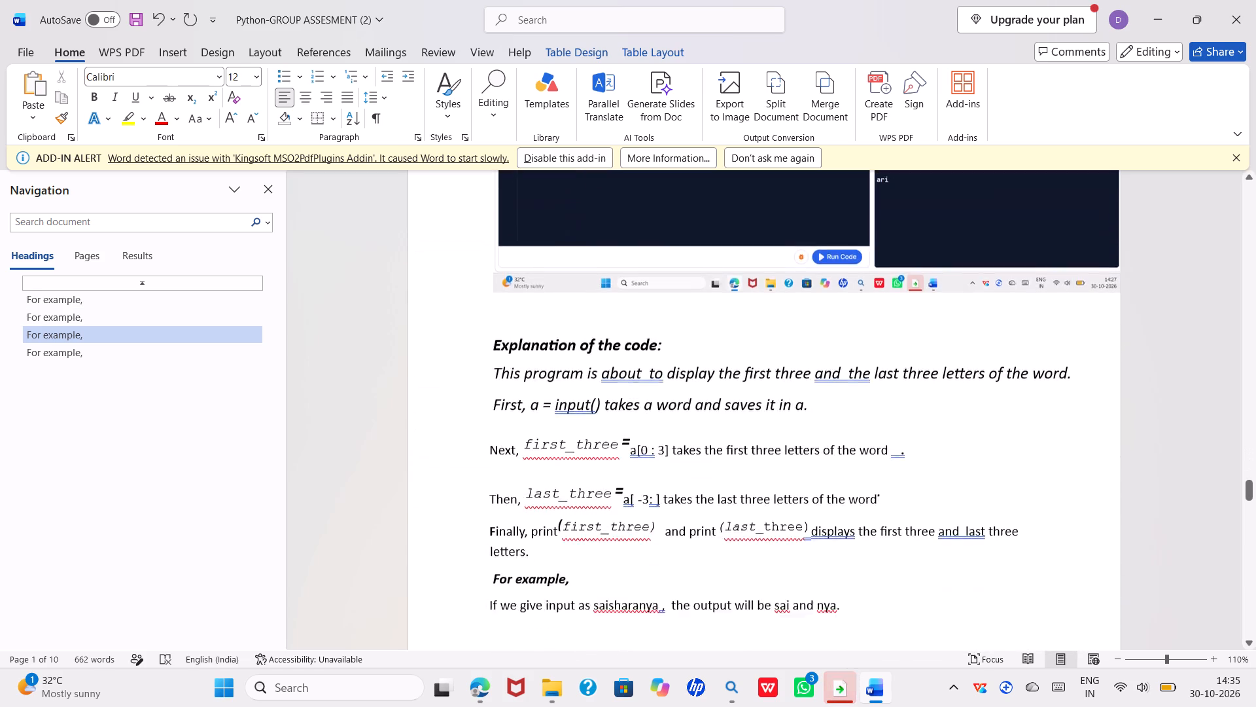
scroll(749, 573, down, 3)
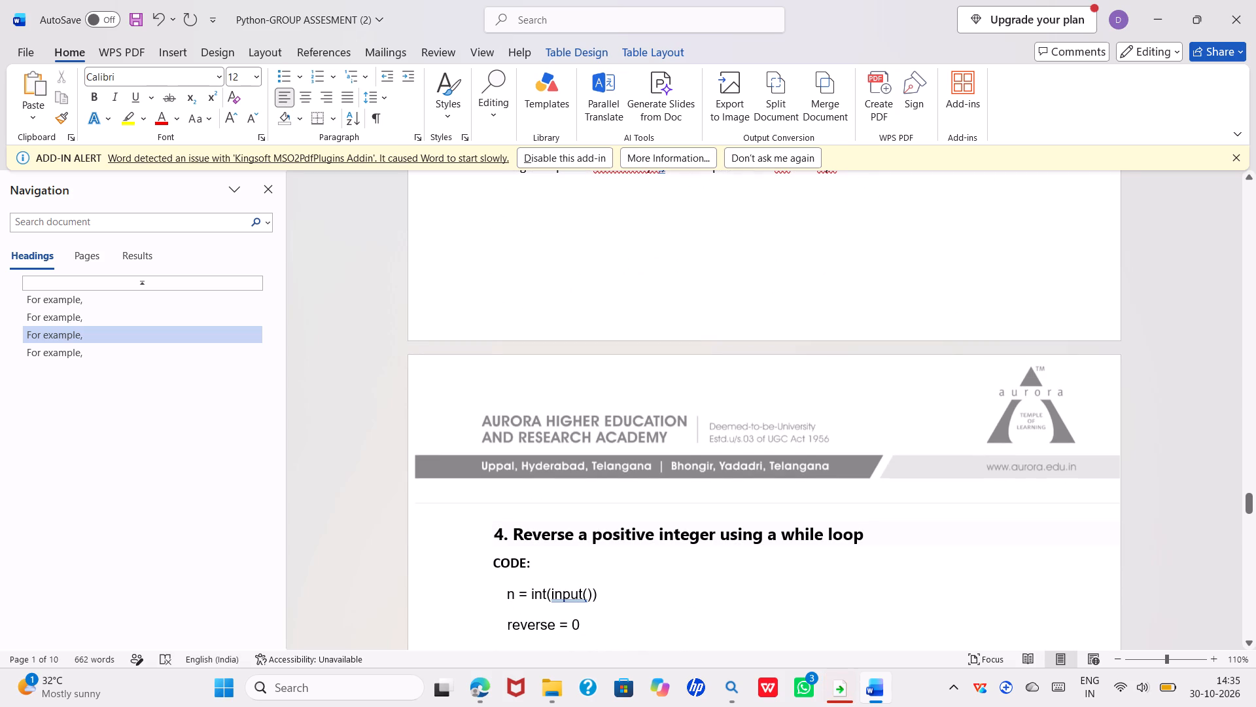
scroll(749, 573, down, 1)
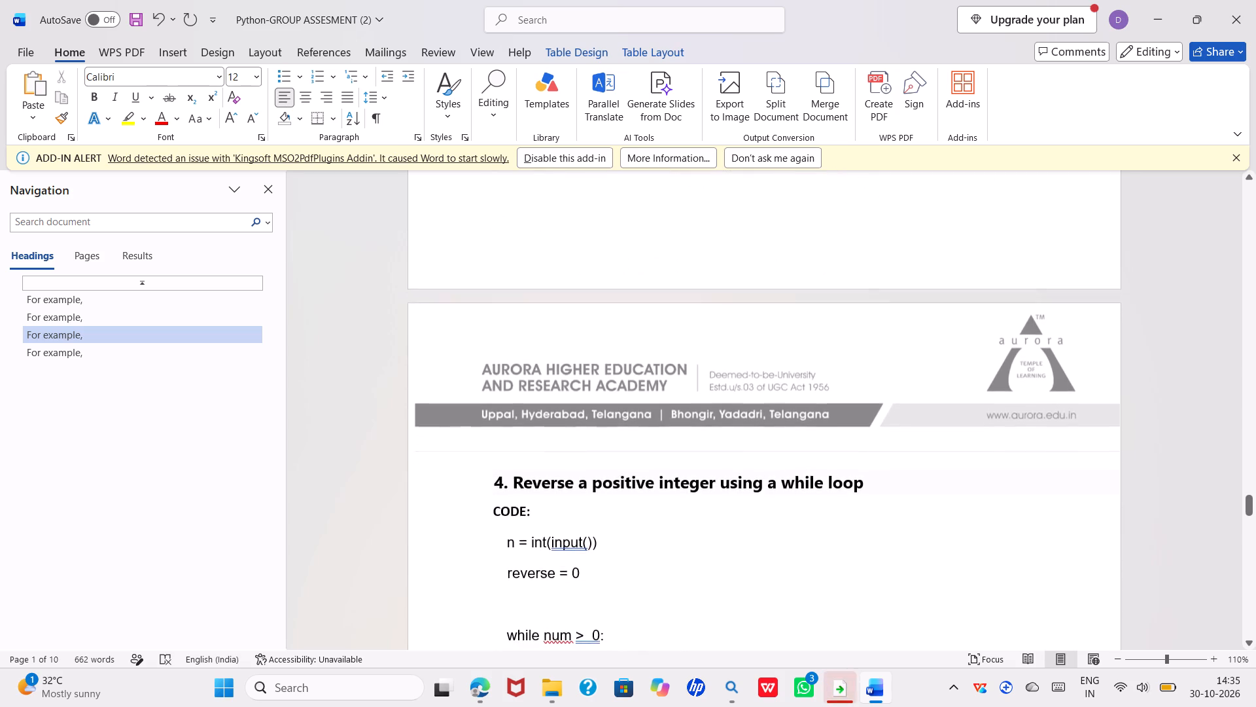
scroll(749, 573, down, 6)
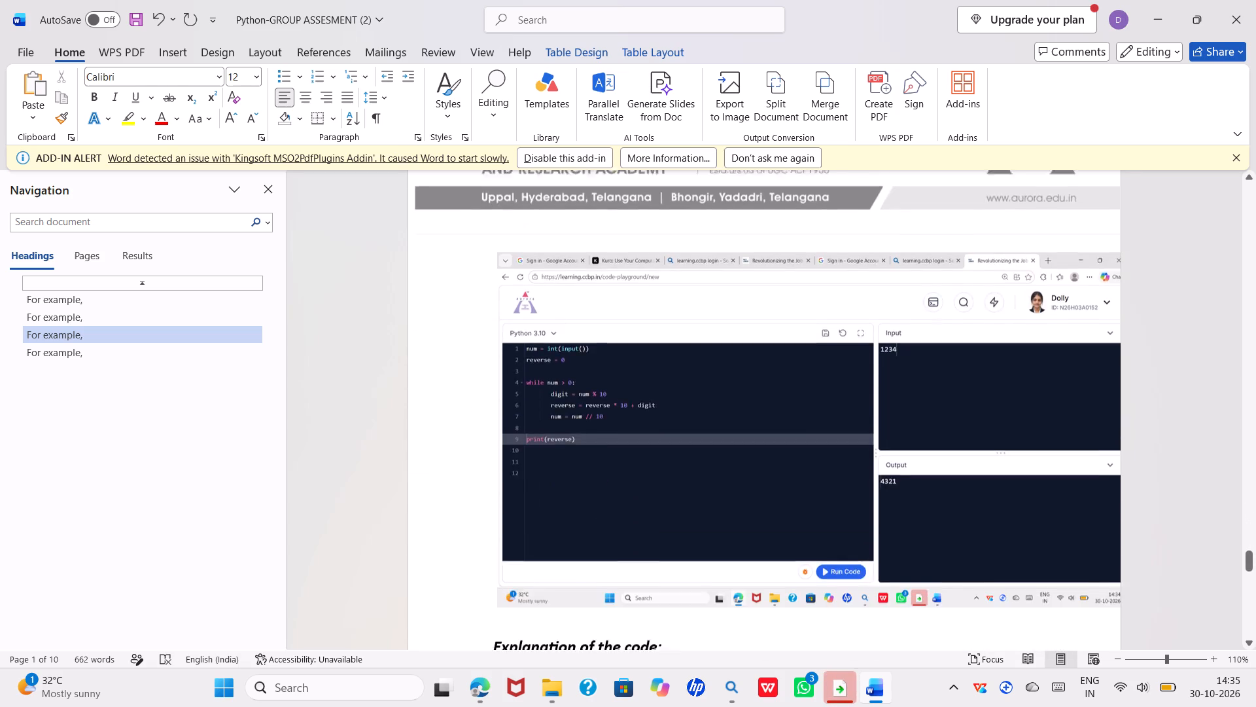
scroll(749, 573, down, 6)
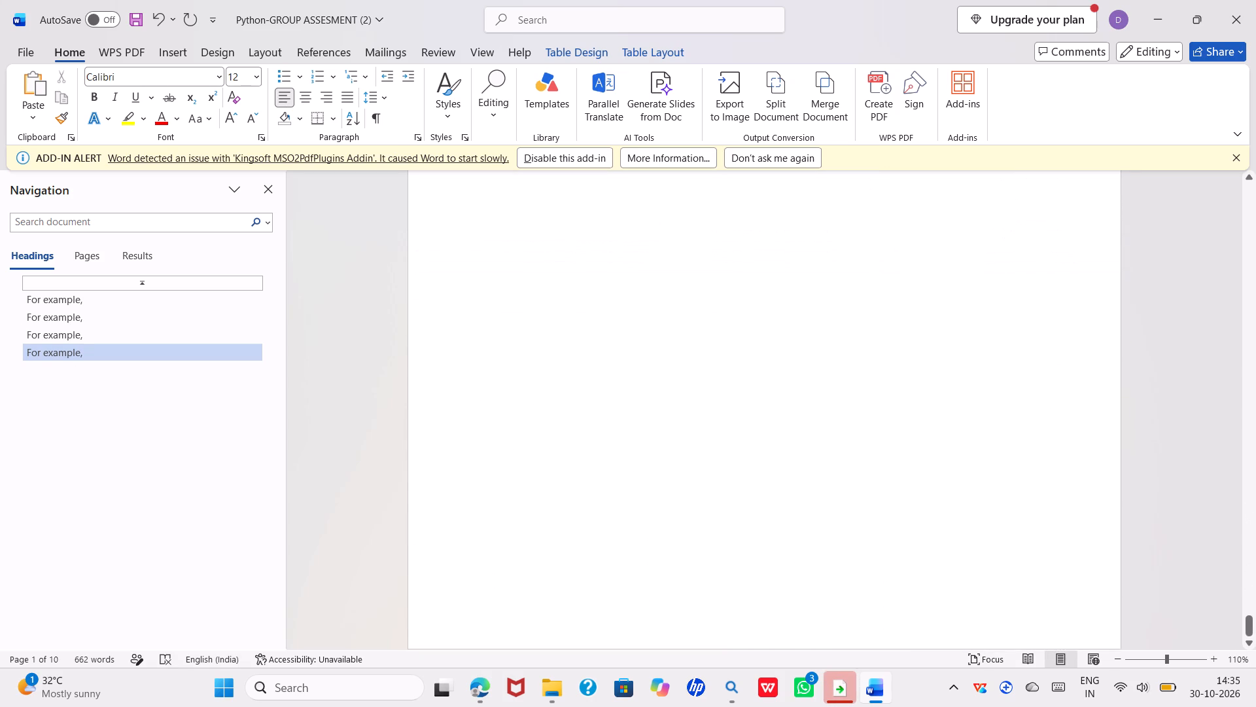
scroll(749, 573, down, 12)
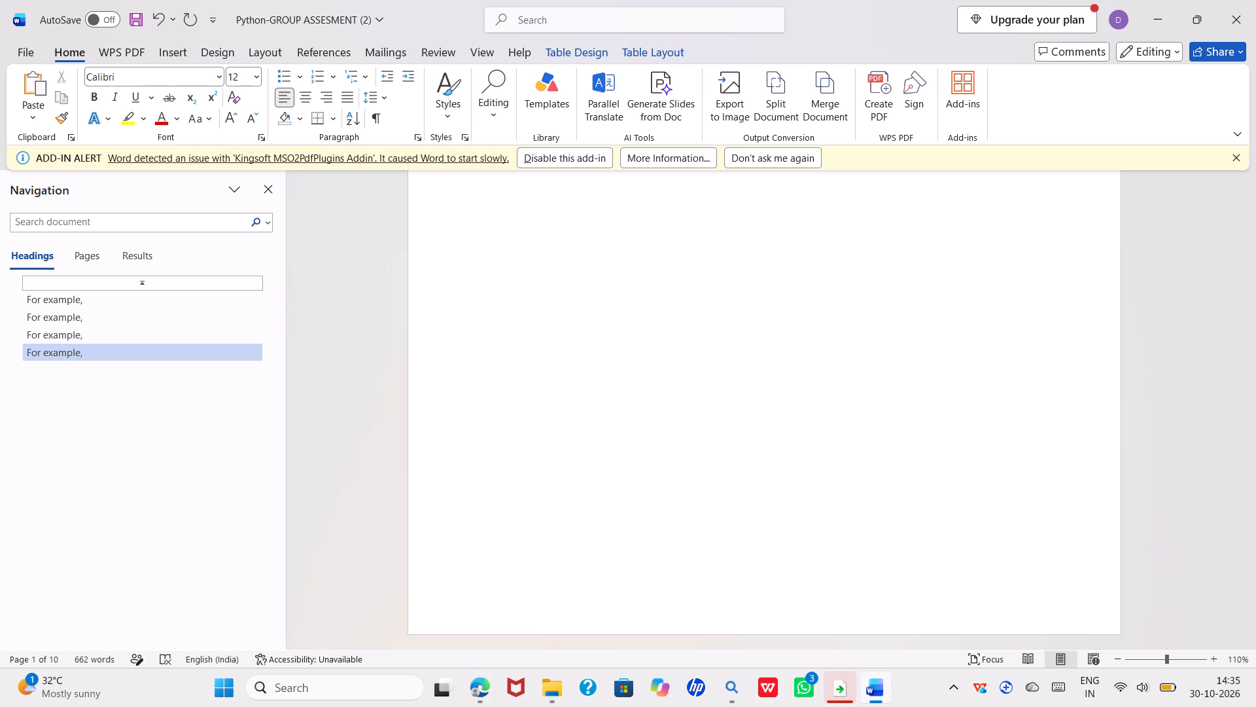
scroll(688, 508, up, 1)
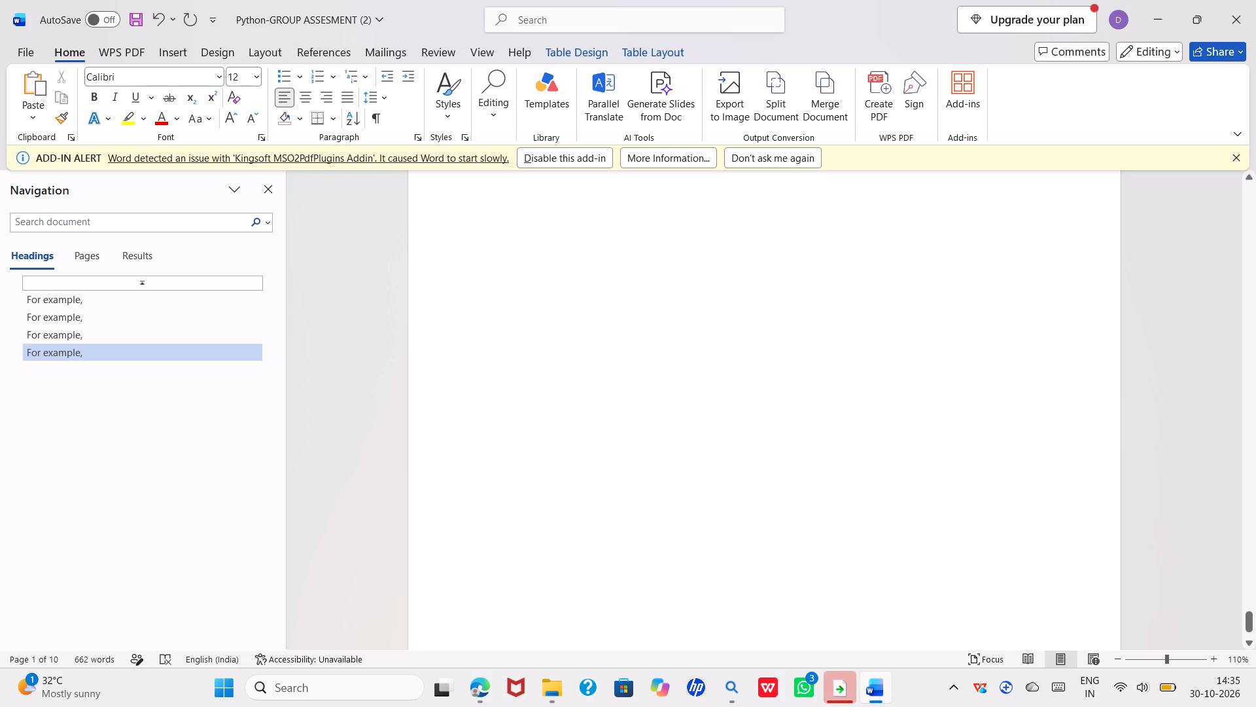
scroll(688, 508, up, 2)
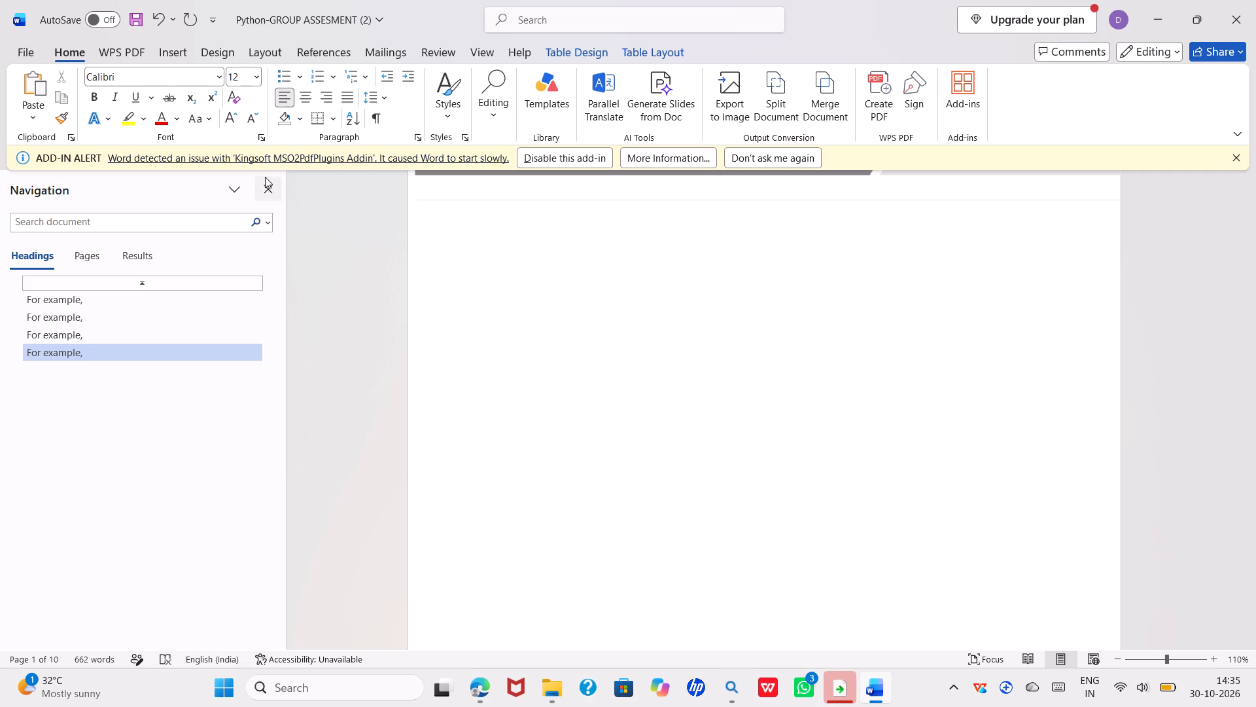
Close the Navigation pane.
click(266, 179)
Create a PDF of the assignment with WPS PDF, saving the document as "dolly python 2" in the Downloads folder.
scroll(429, 327, up, 8)
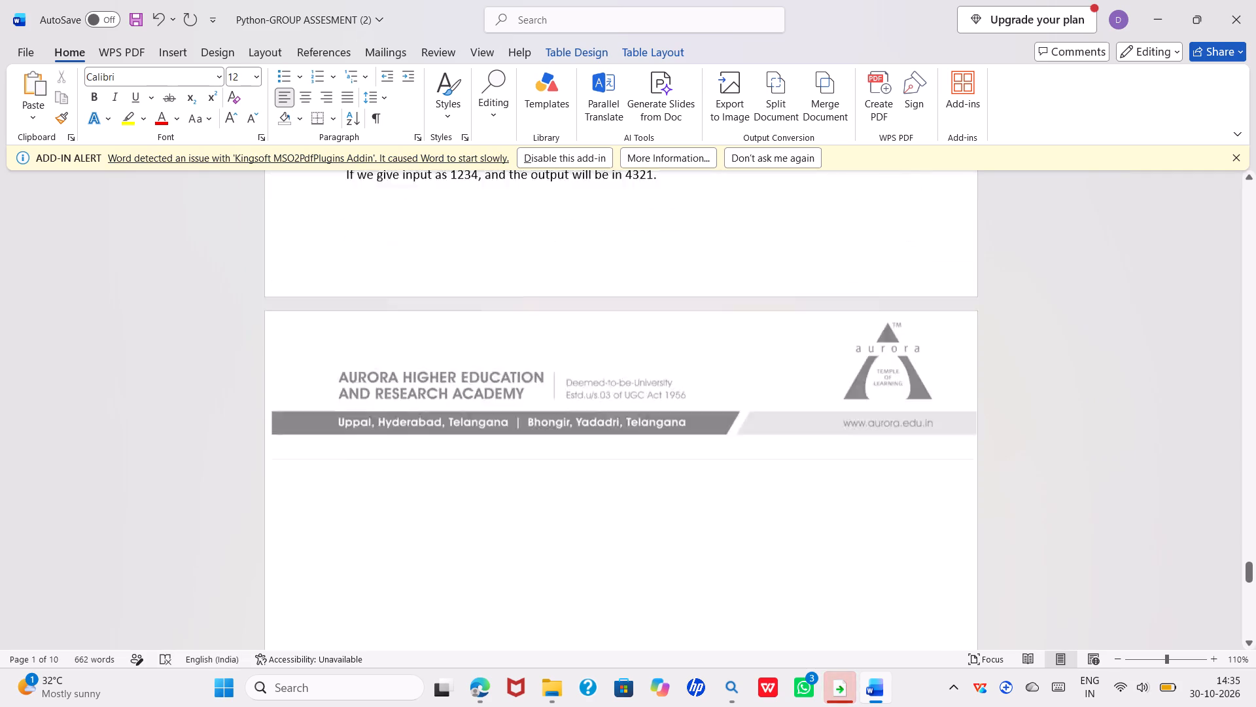
scroll(429, 327, up, 15)
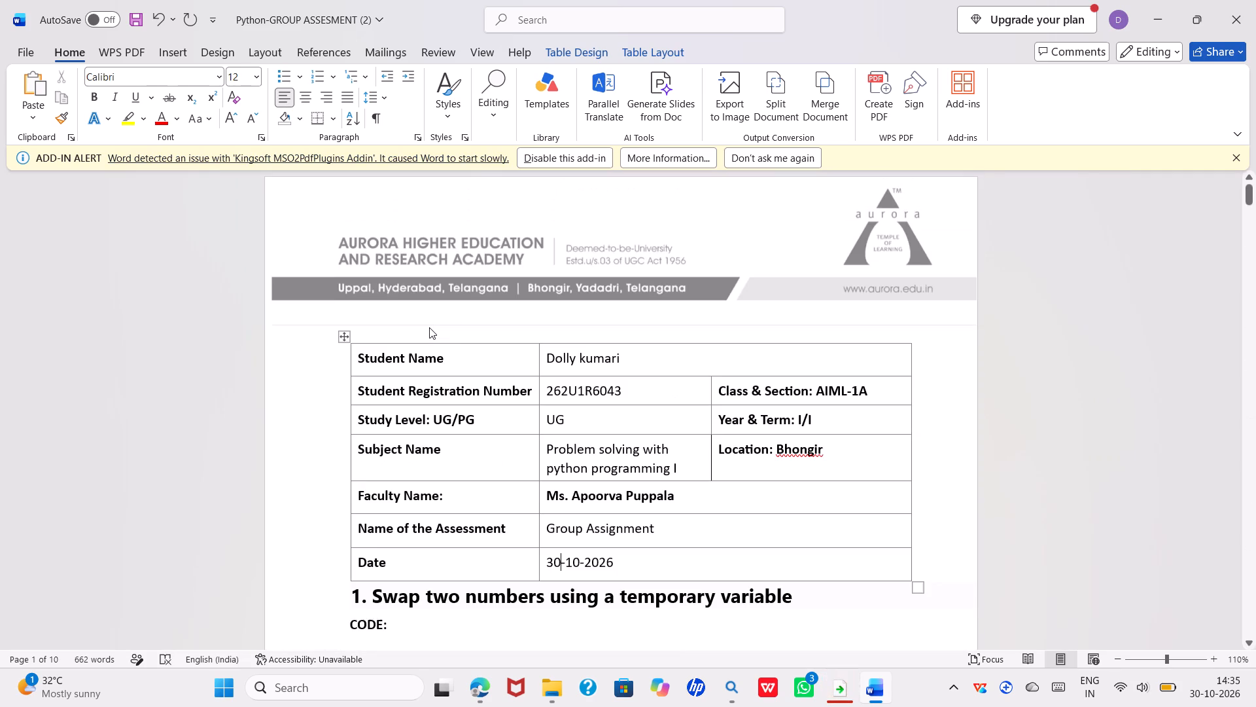
scroll(429, 327, up, 6)
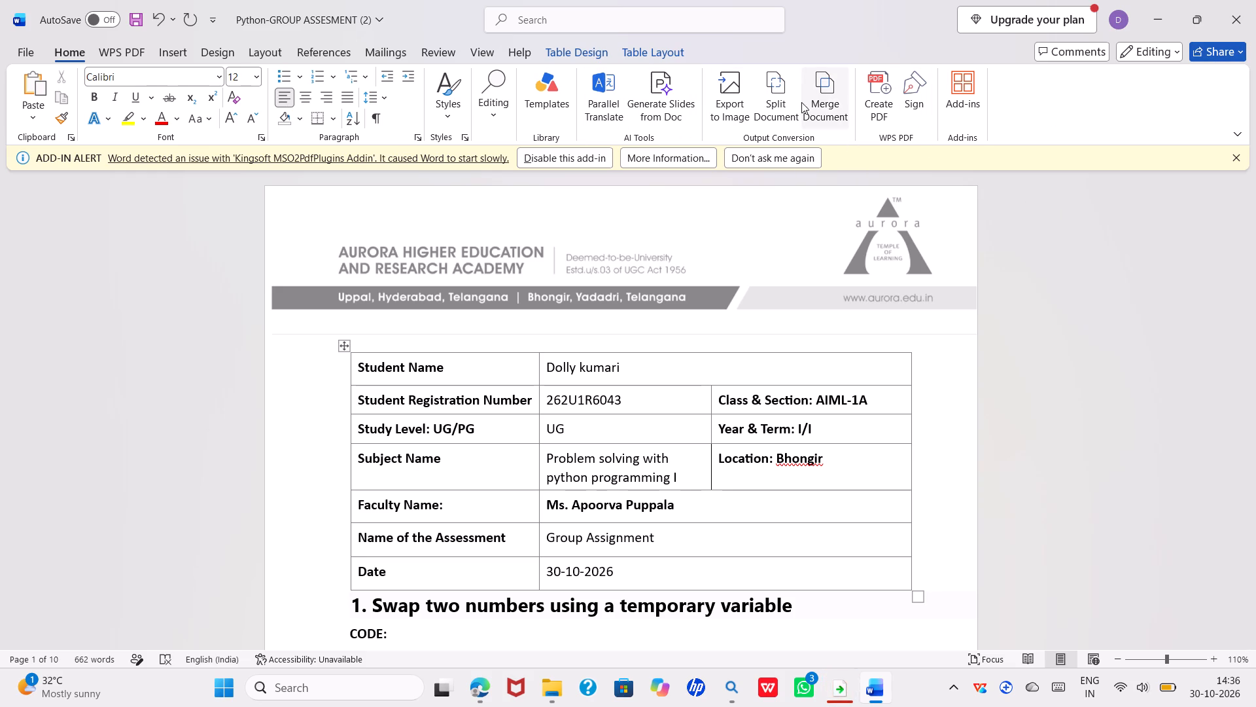
click(871, 103)
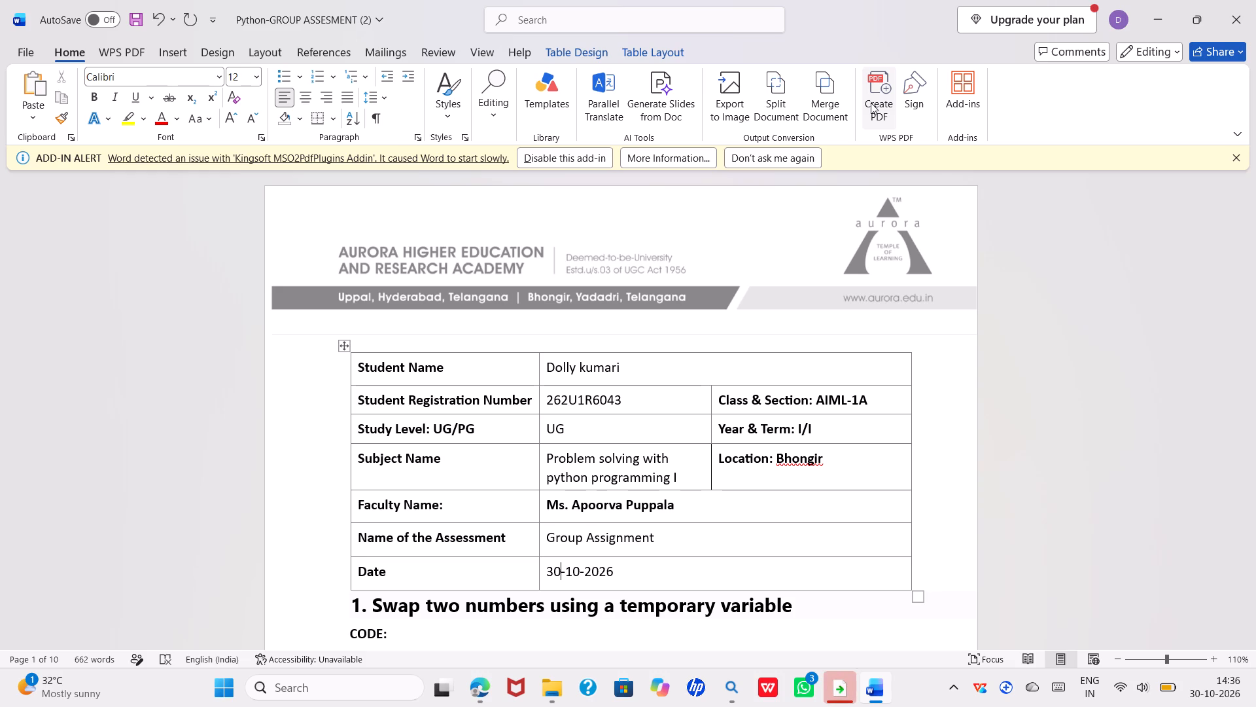
click(871, 103)
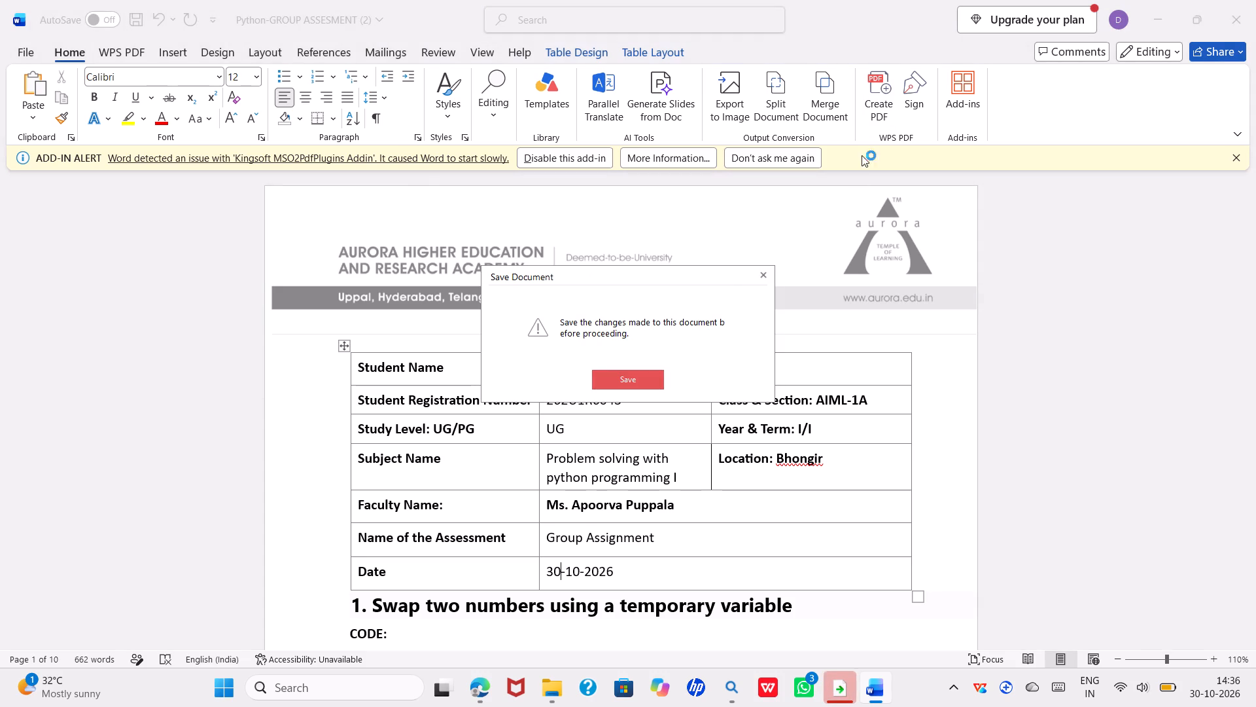
click(630, 373)
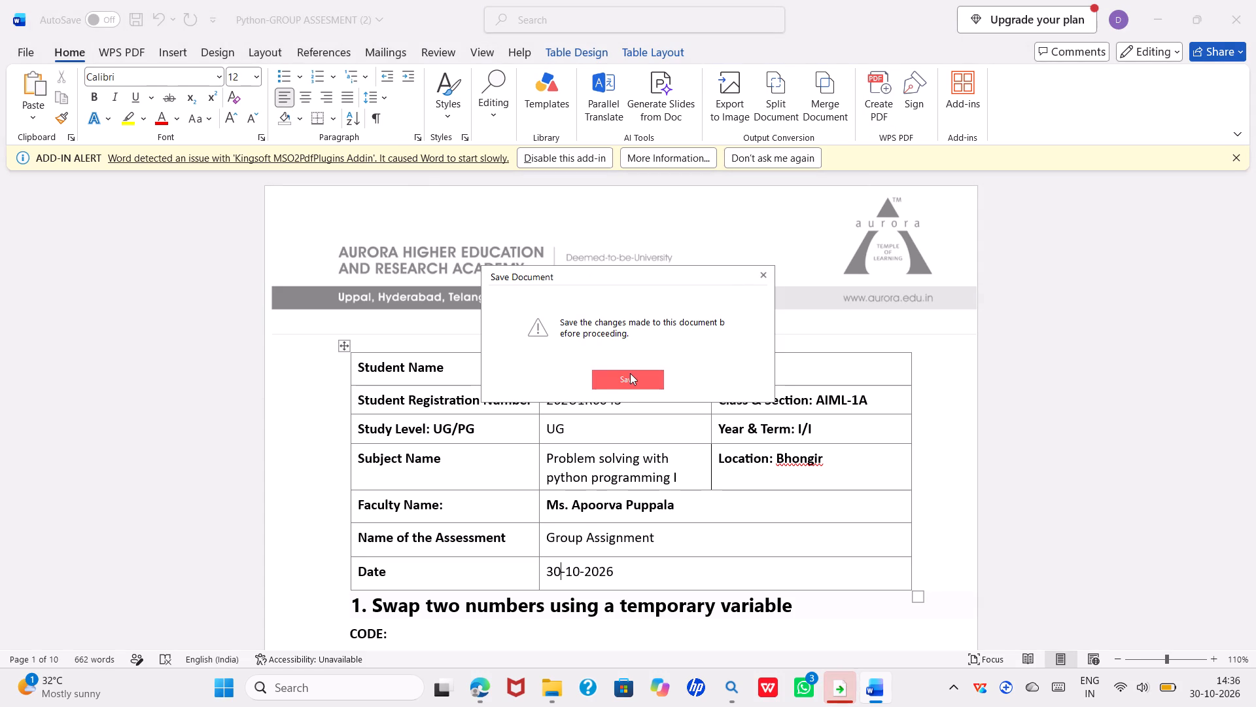
click(881, 96)
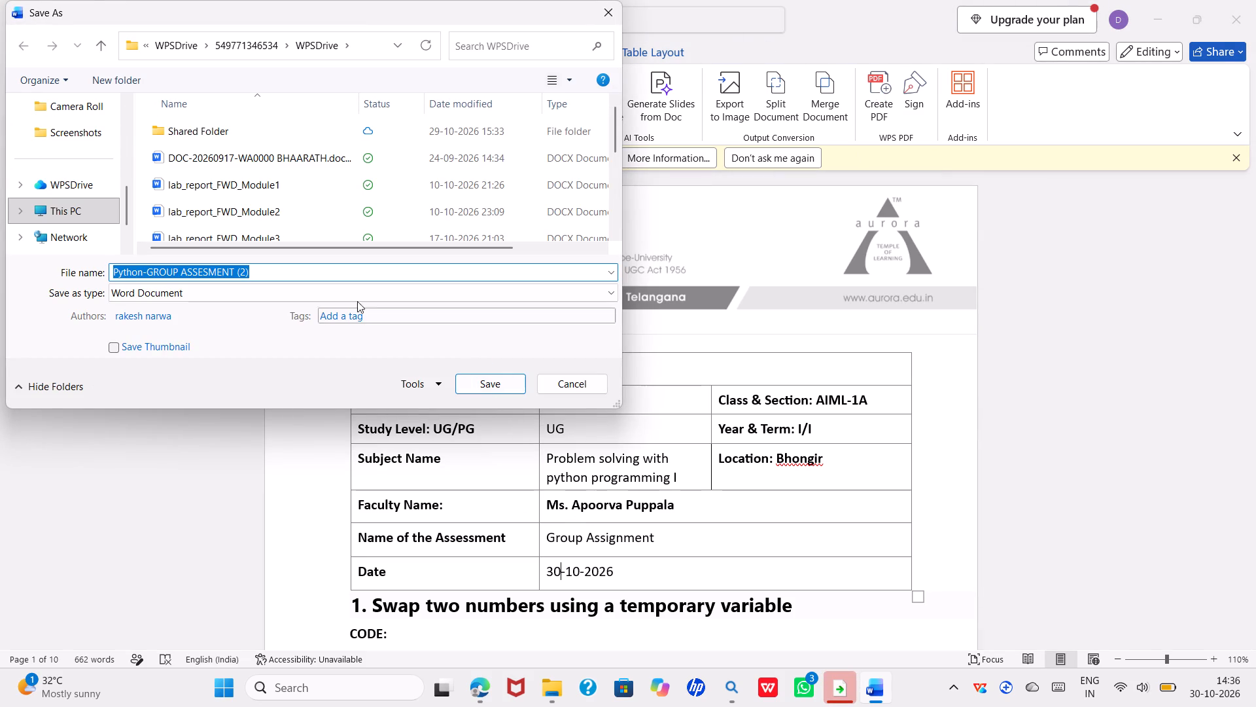
key(space)
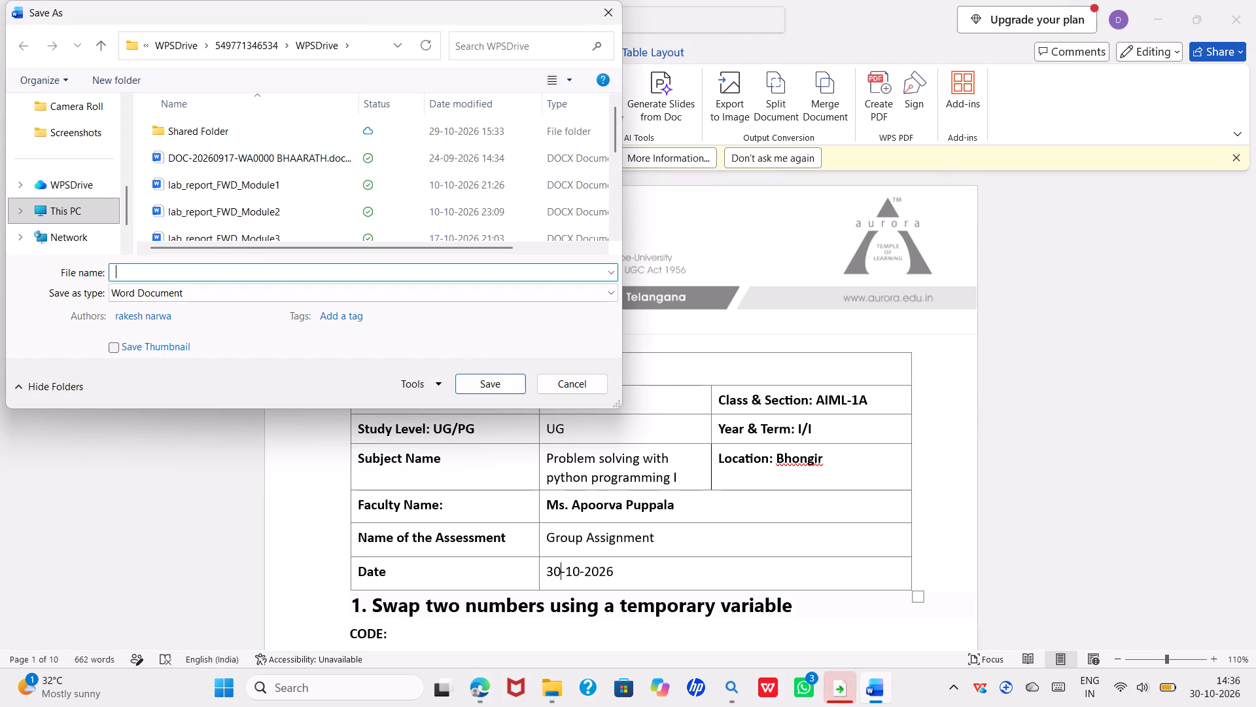
text(dolly python)
key(space)
key(2)
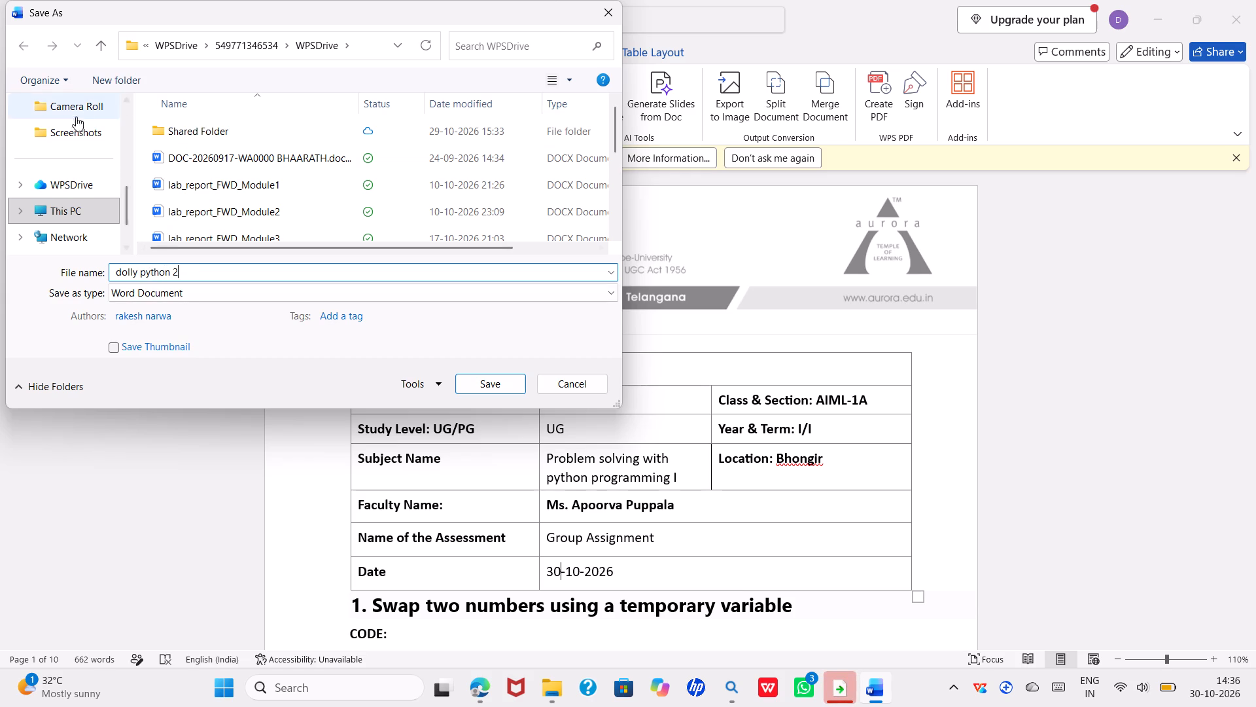
scroll(78, 134, up, 1)
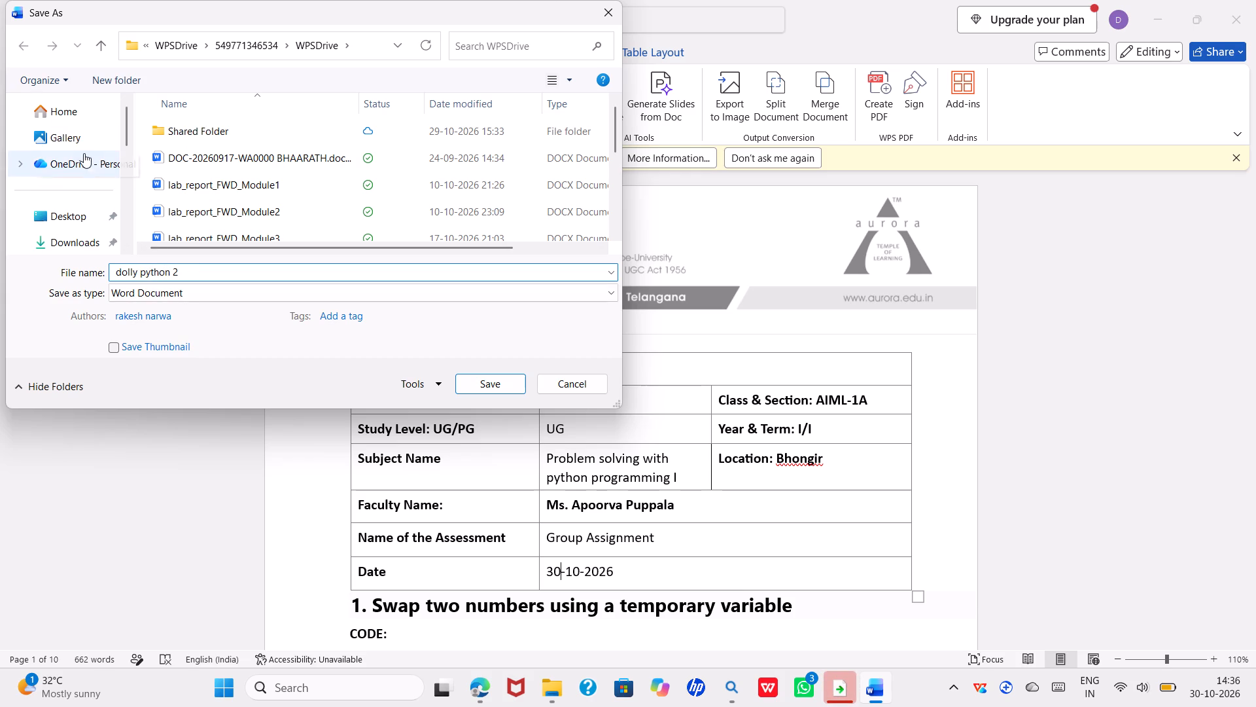
click(80, 211)
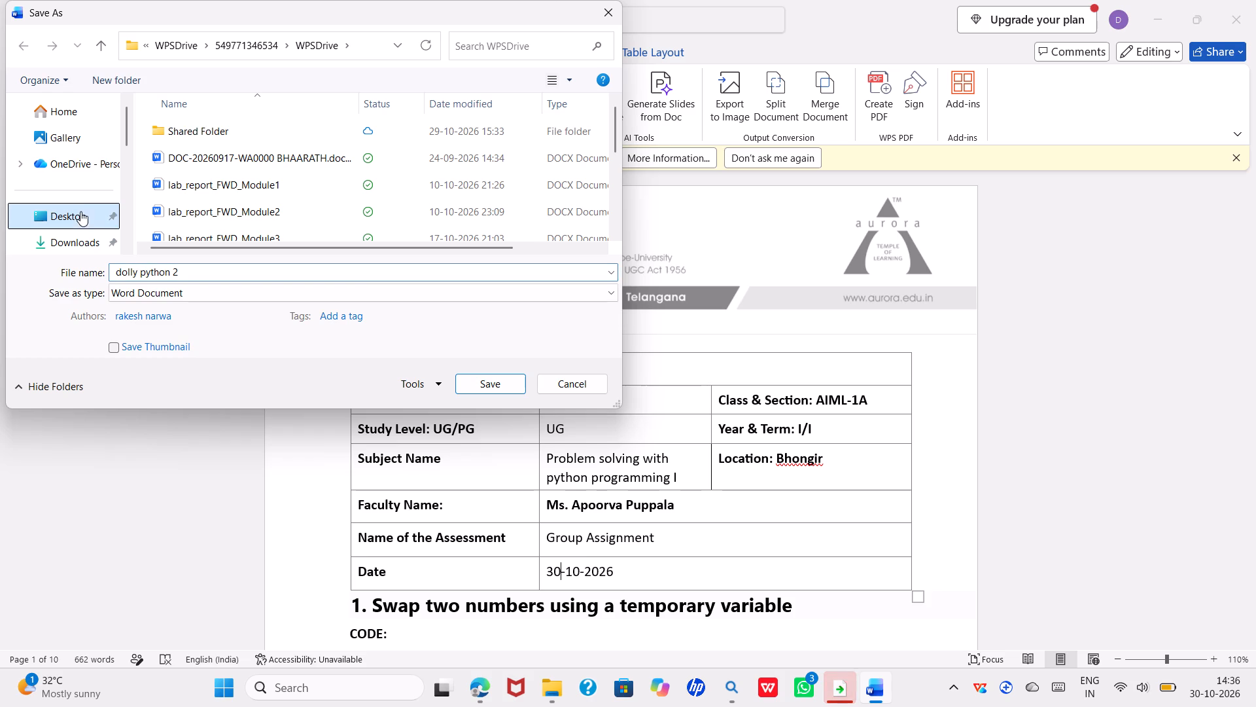
click(99, 244)
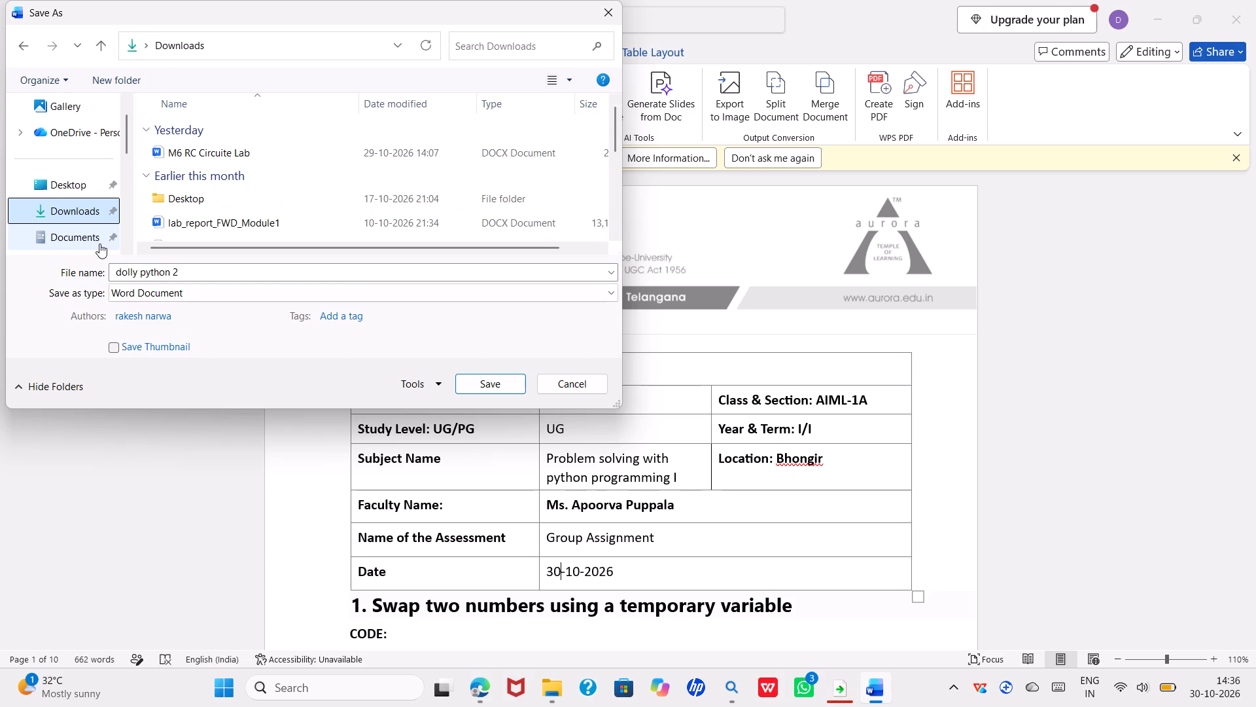
click(491, 382)
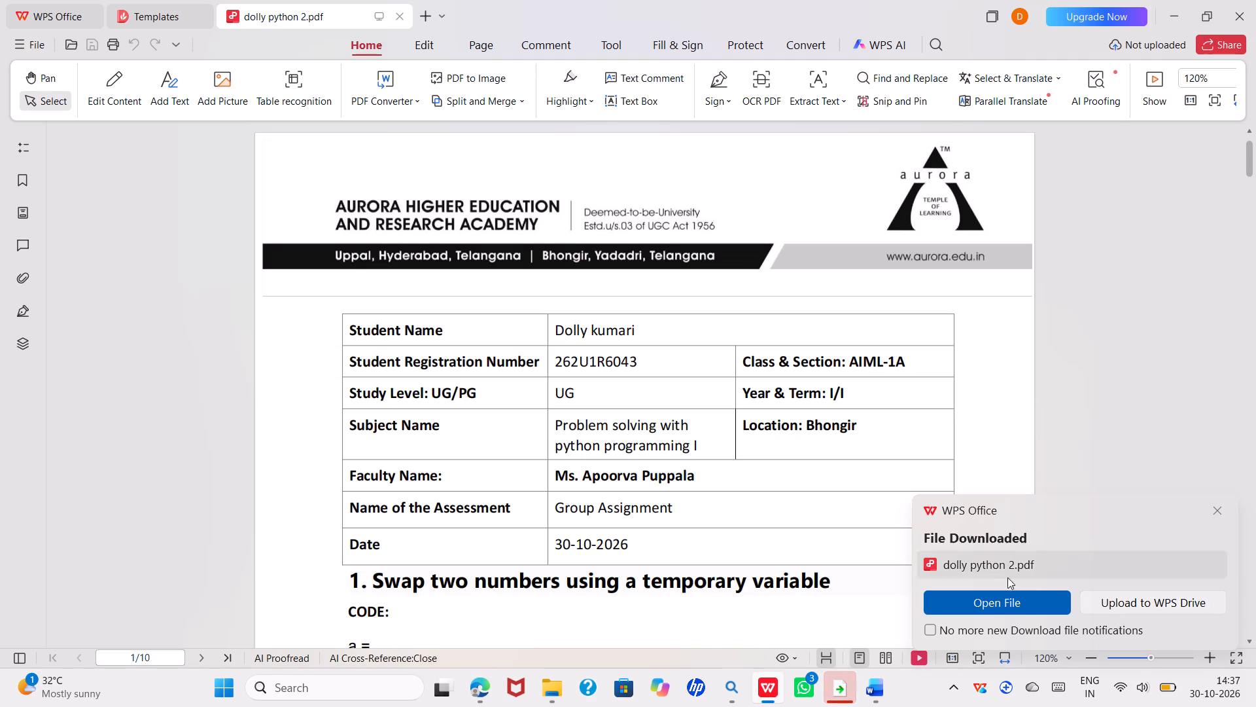
Turn off new download file notifications in the WPS Office notice and open dolly python 2.pdf from it.
click(927, 630)
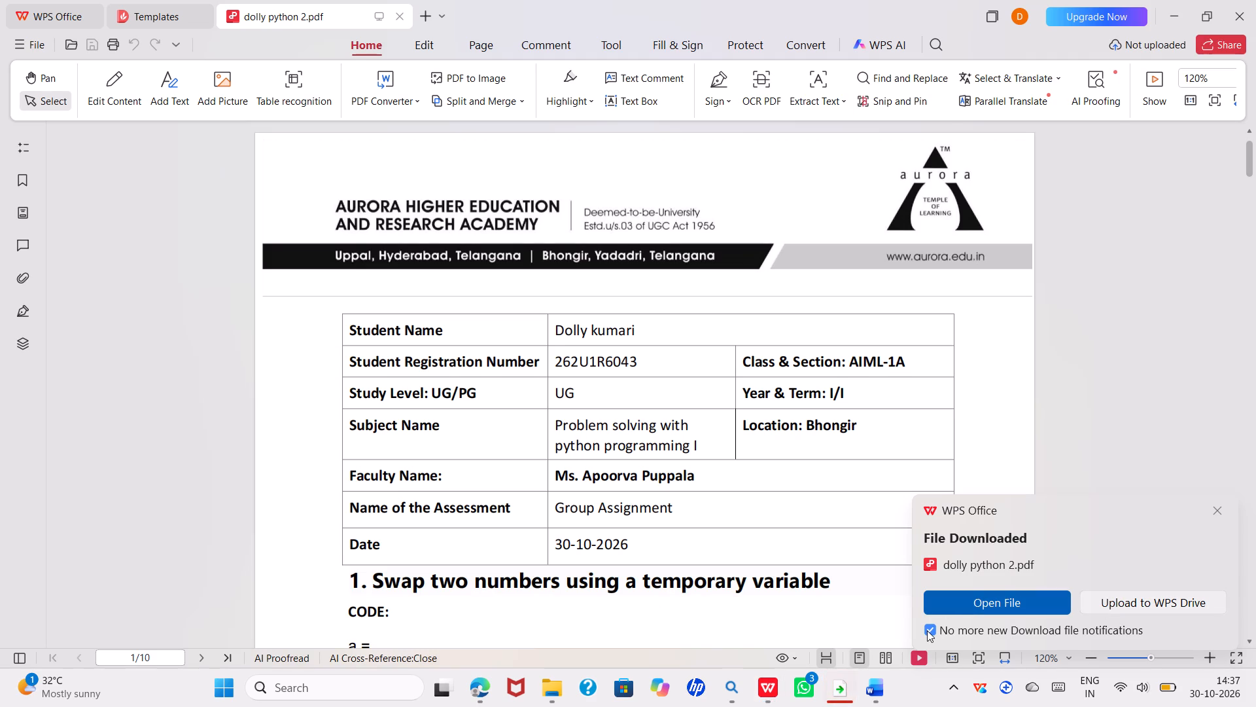
click(986, 600)
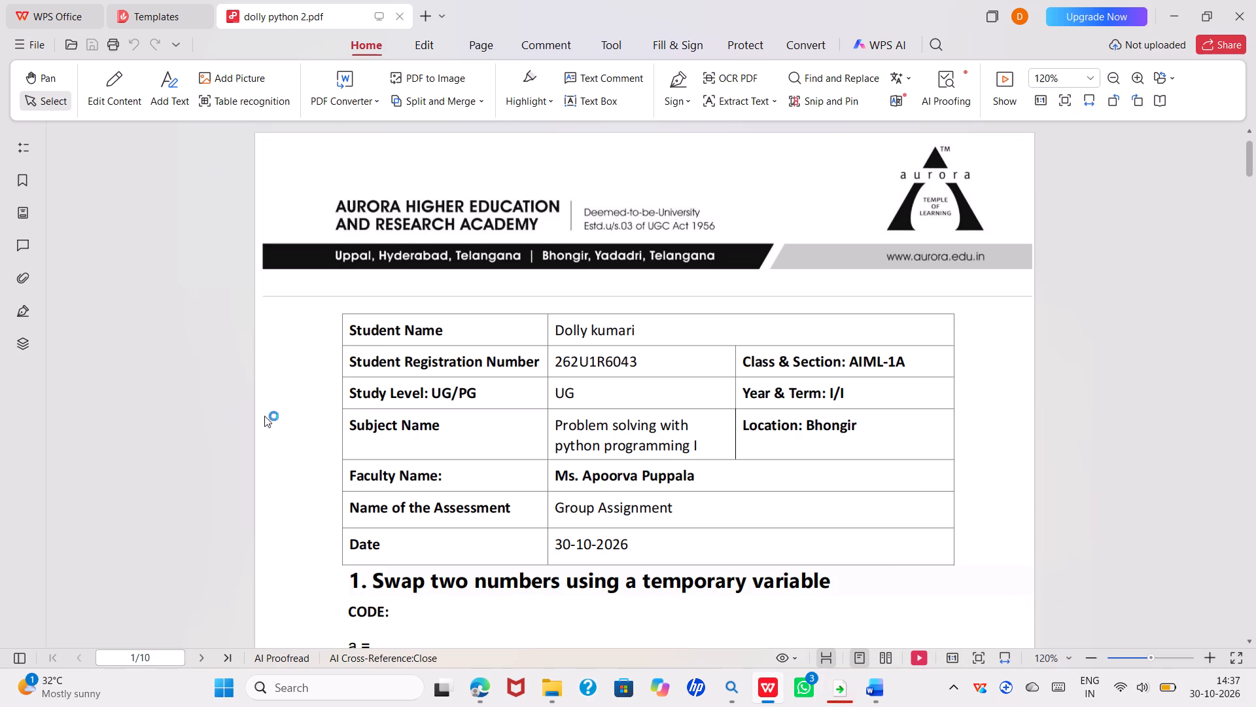
Review the PDF from the student details table through the number-swapping program's code, output screenshot and explanation.
click(718, 545)
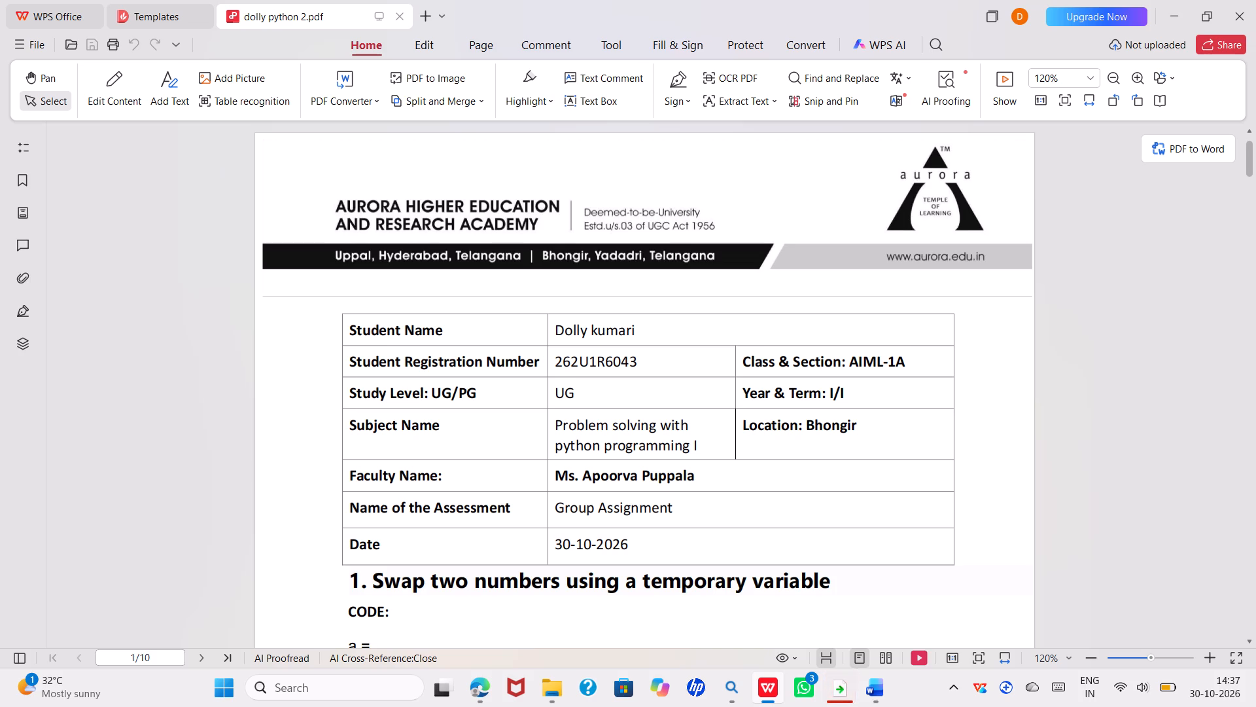
scroll(824, 437, down, 7)
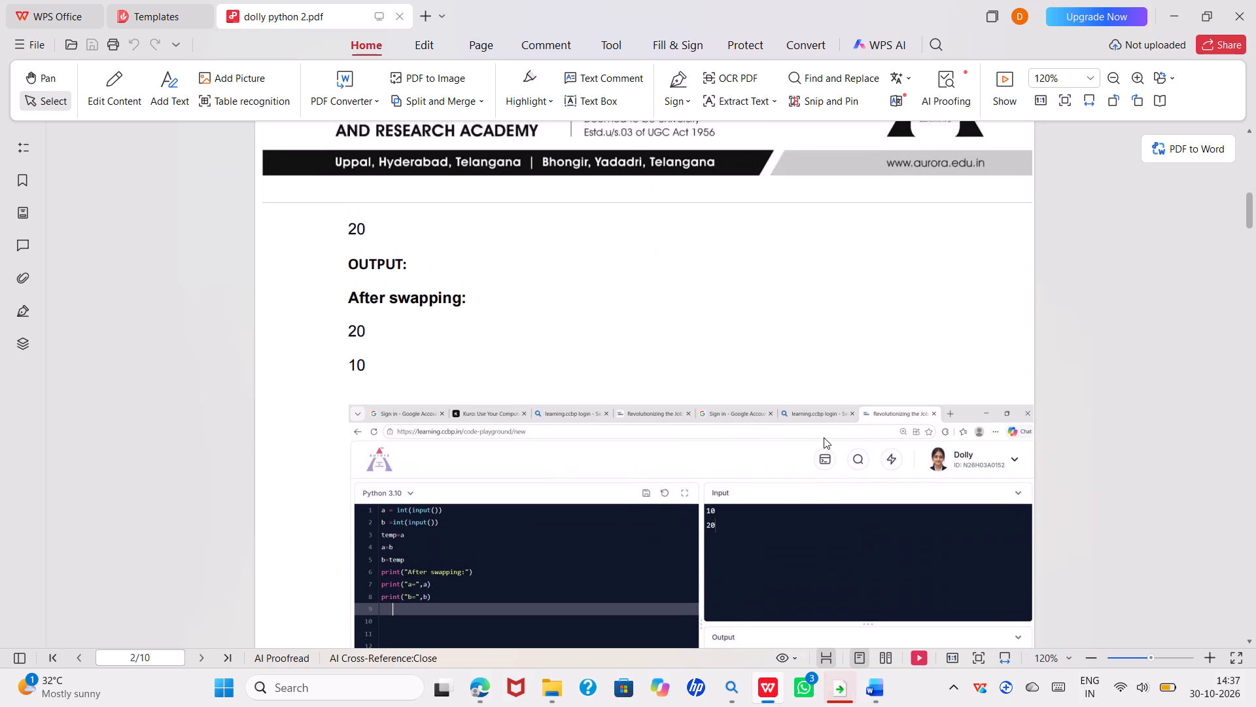
scroll(824, 437, down, 1)
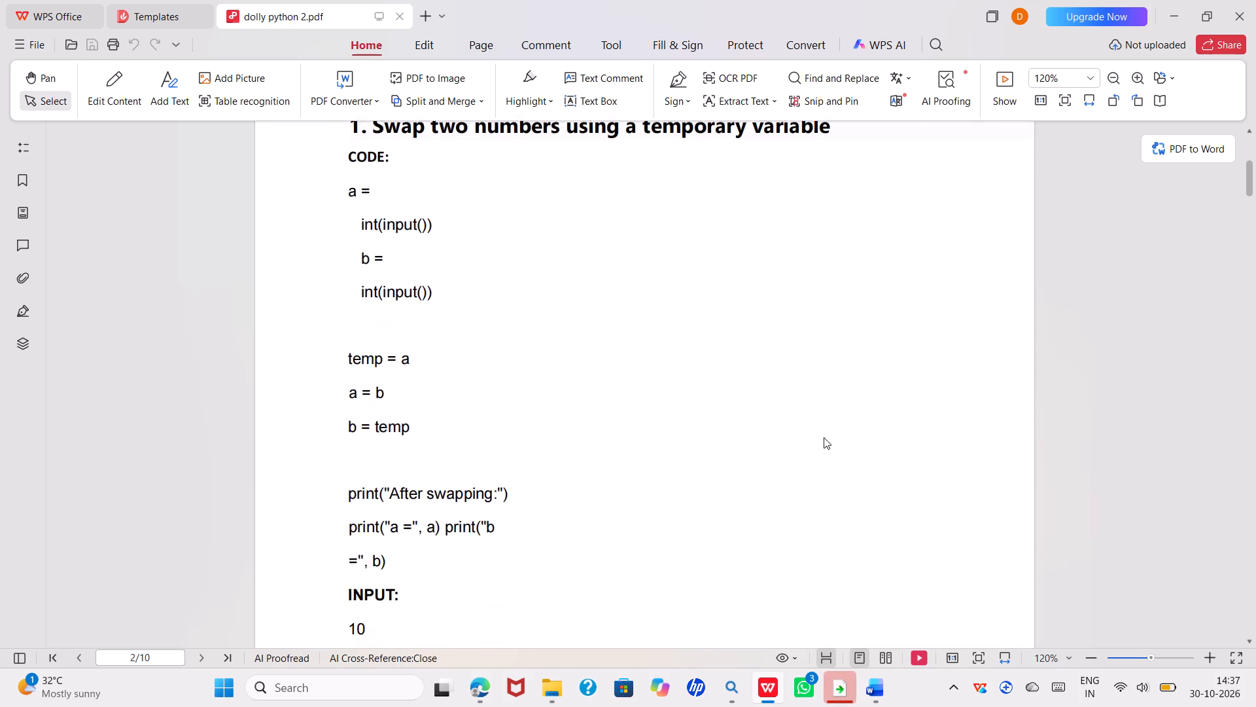
scroll(824, 437, down, 8)
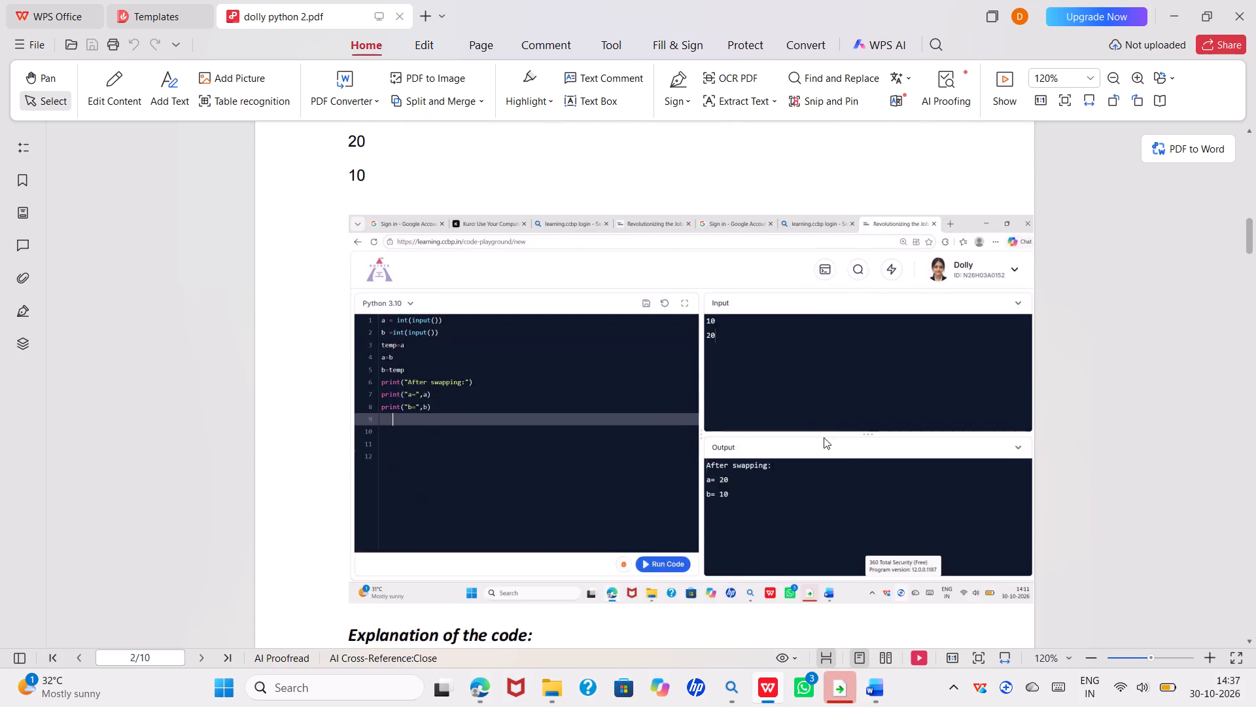
scroll(824, 437, down, 1)
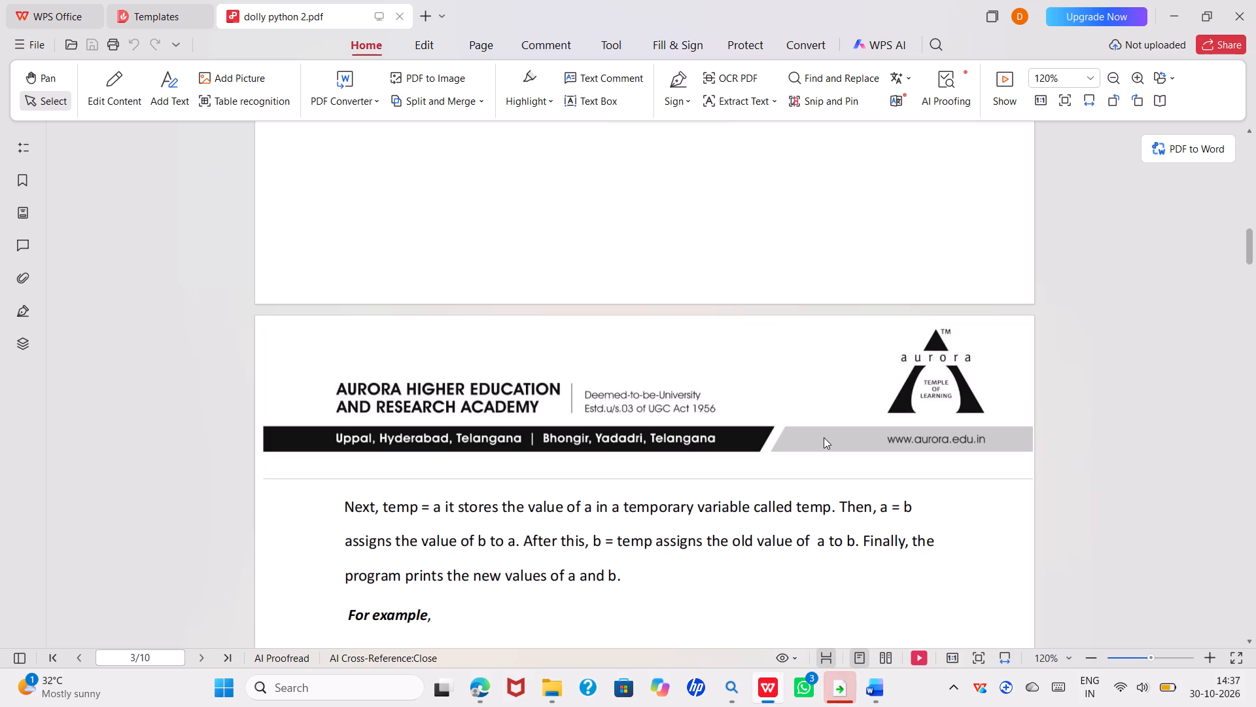
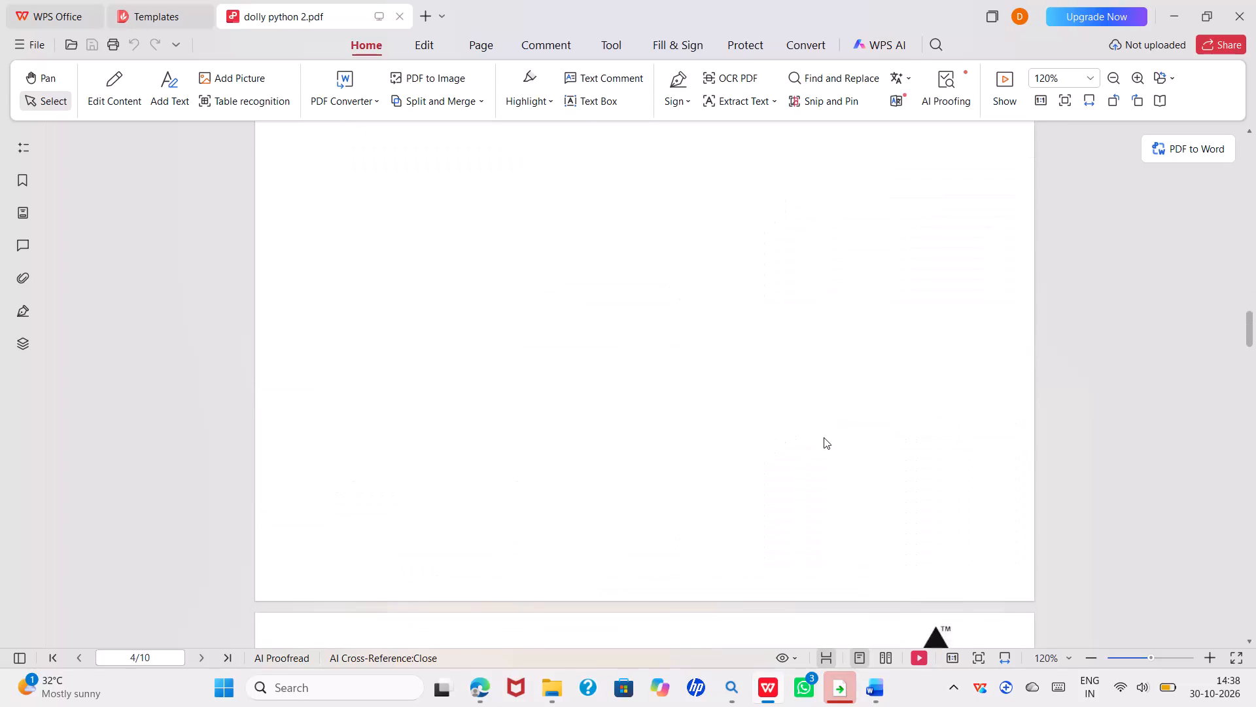
Review the rest of the PDF, from the divisible-by-5 program through the string-characters and integer-reversal programs to the last page, and return to page 1.
scroll(824, 437, down, 2)
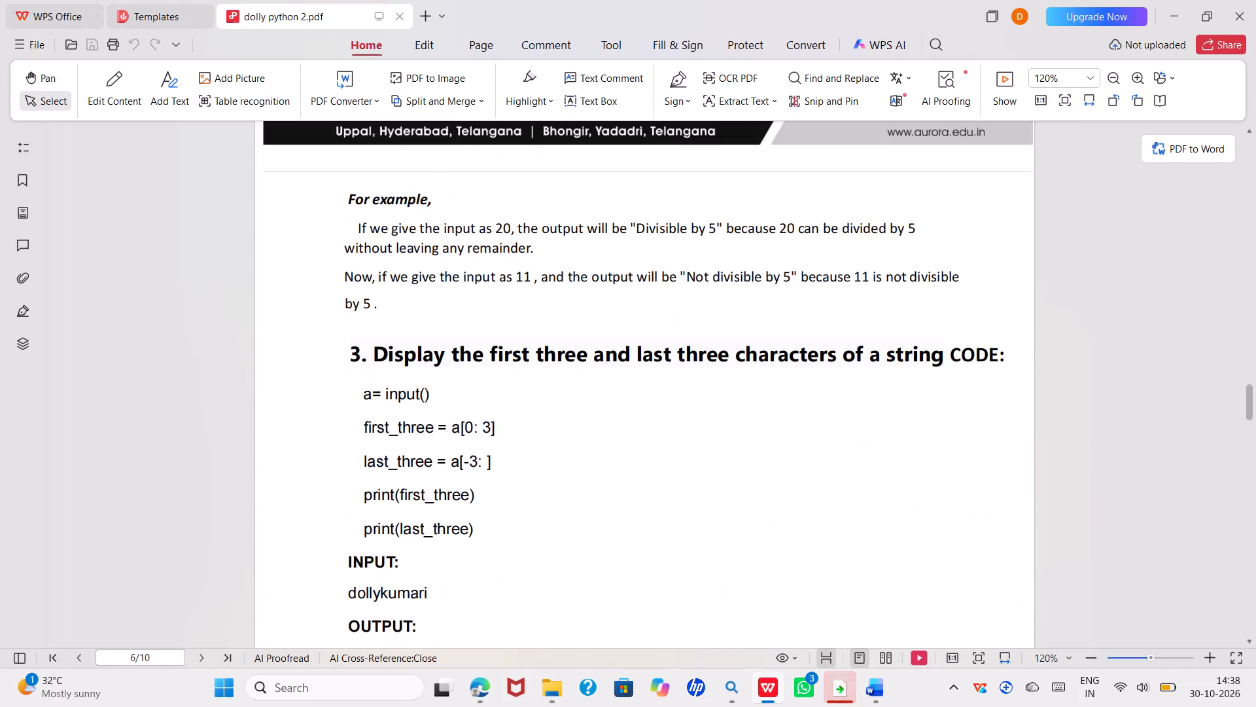
scroll(824, 437, down, 5)
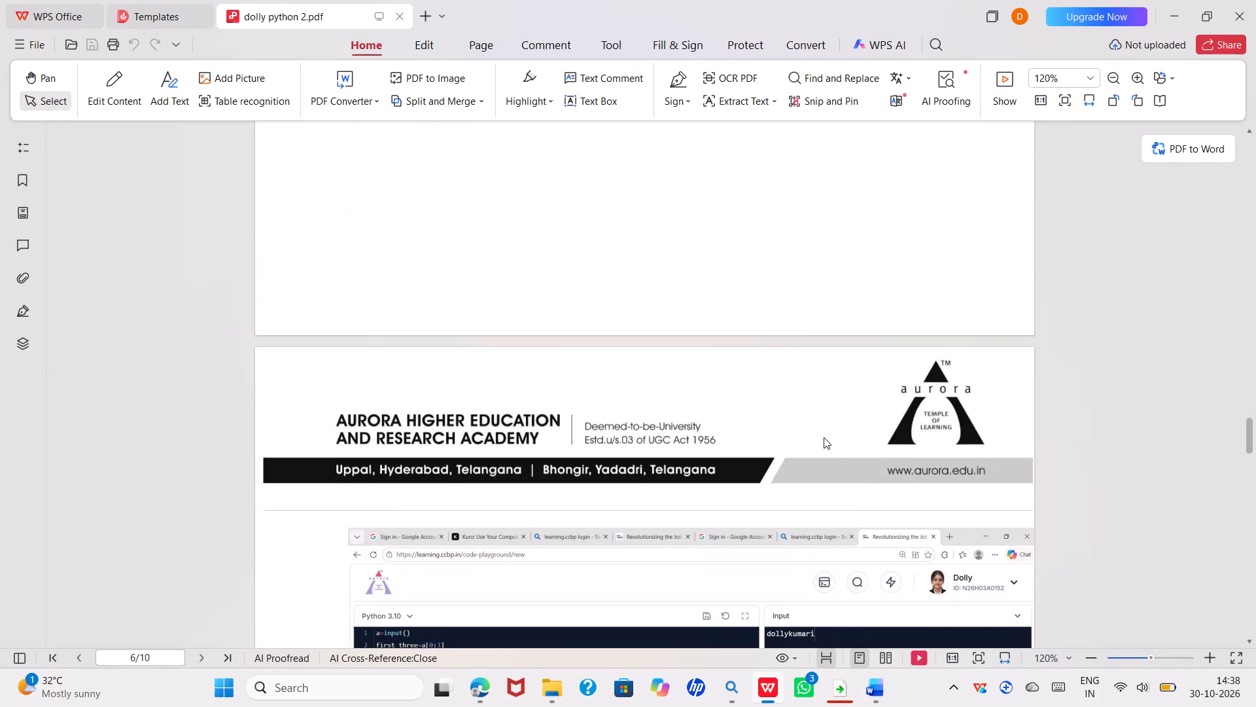
scroll(824, 437, down, 7)
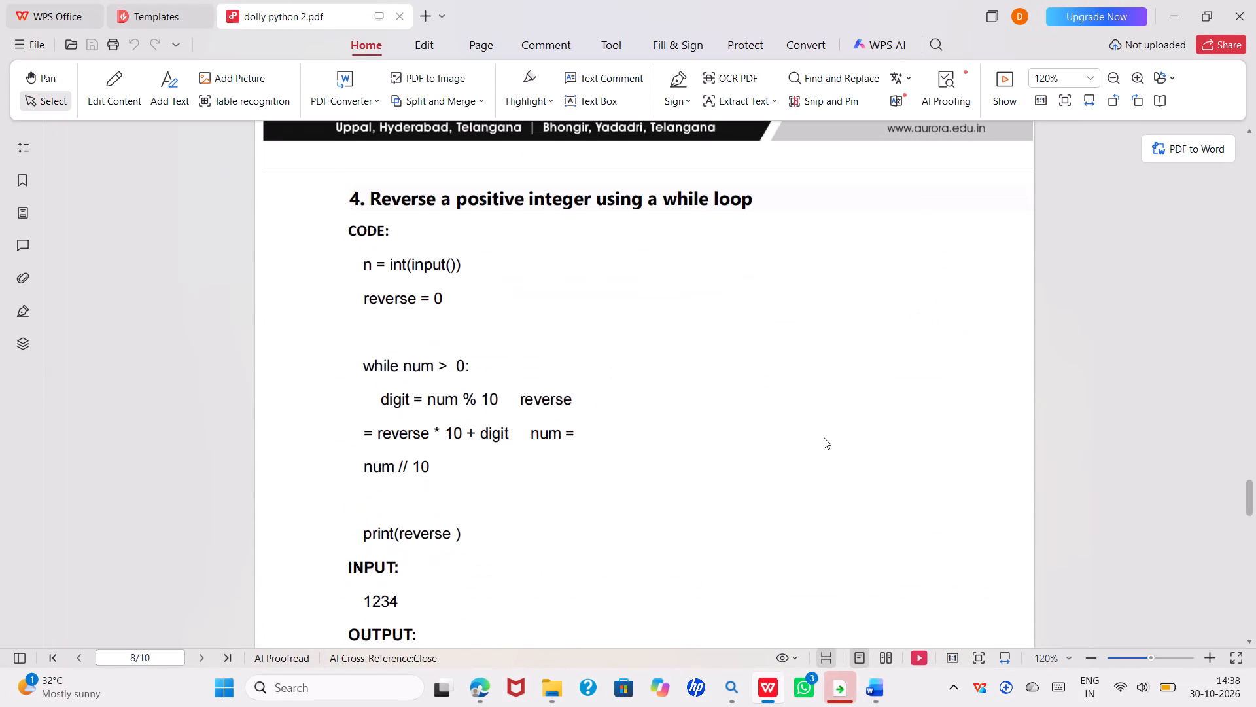
scroll(824, 437, down, 7)
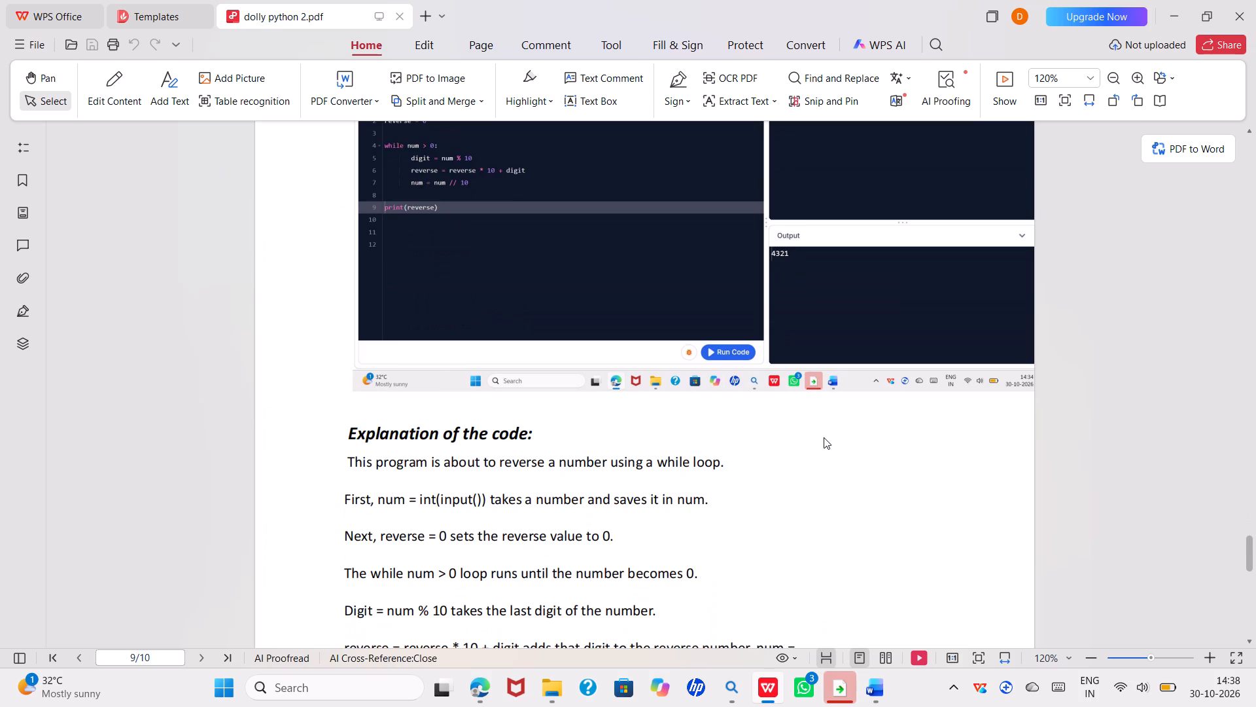
scroll(824, 437, down, 5)
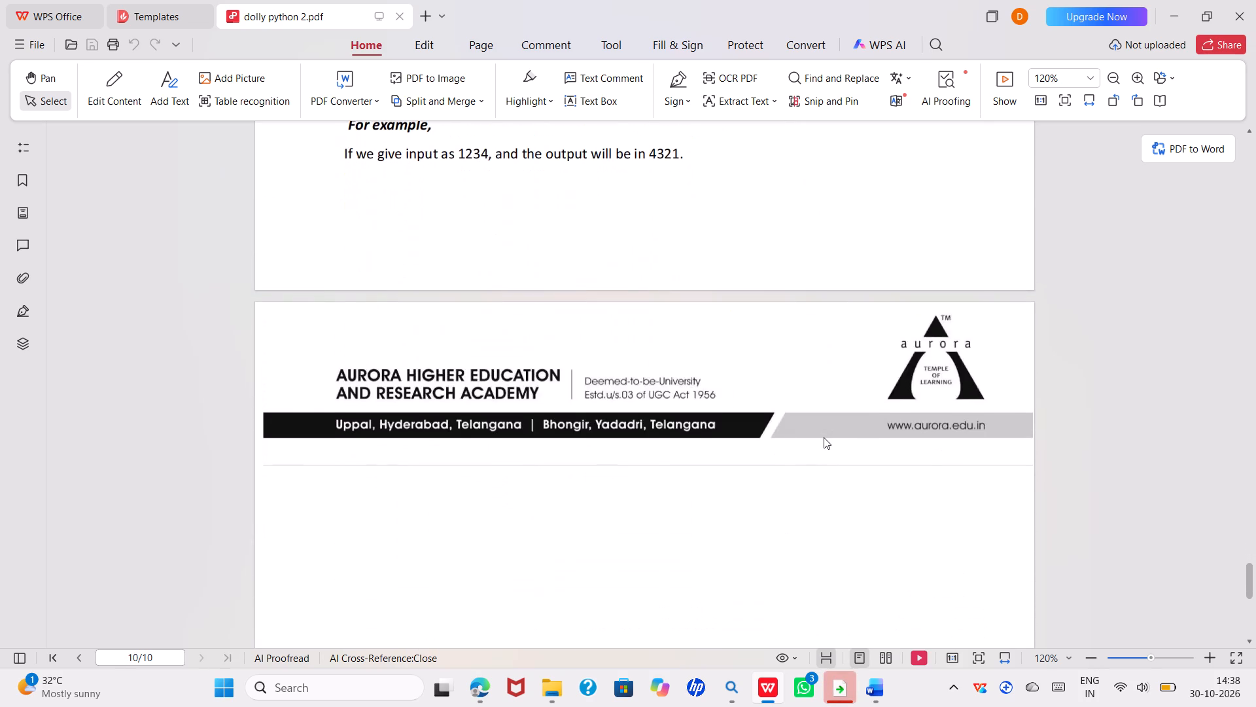
scroll(824, 437, down, 2)
scroll(824, 437, up, 4)
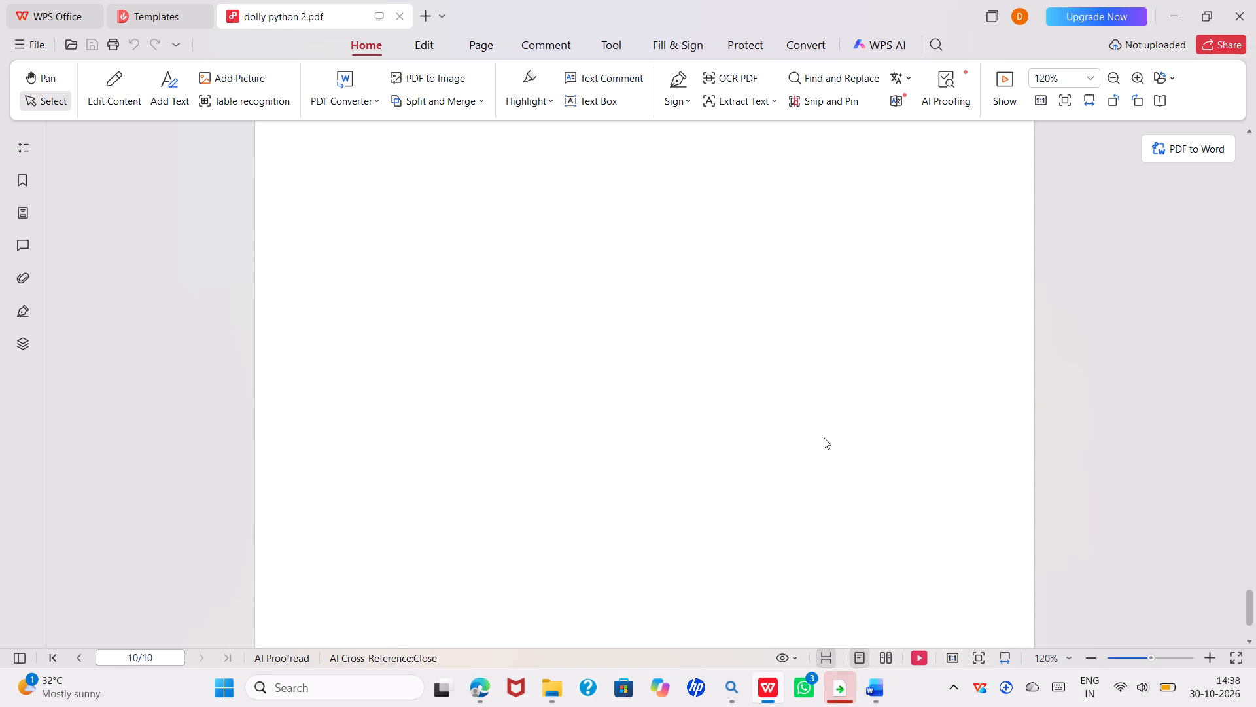
scroll(824, 437, up, 20)
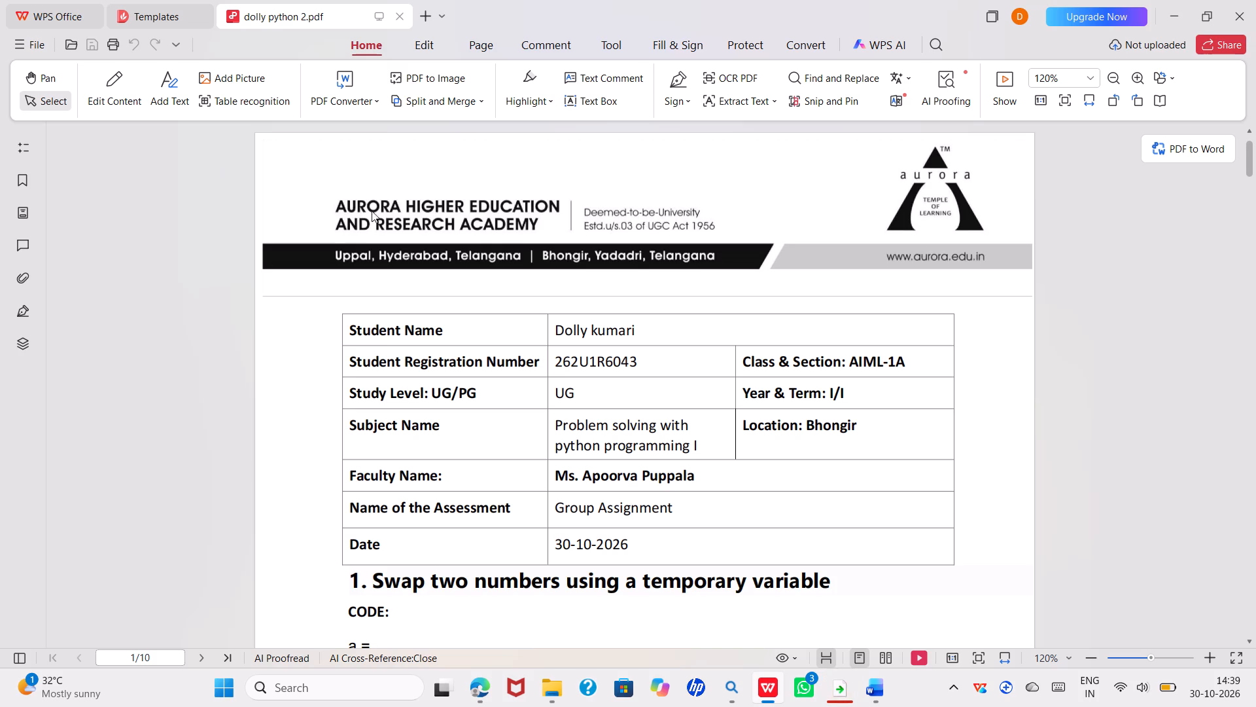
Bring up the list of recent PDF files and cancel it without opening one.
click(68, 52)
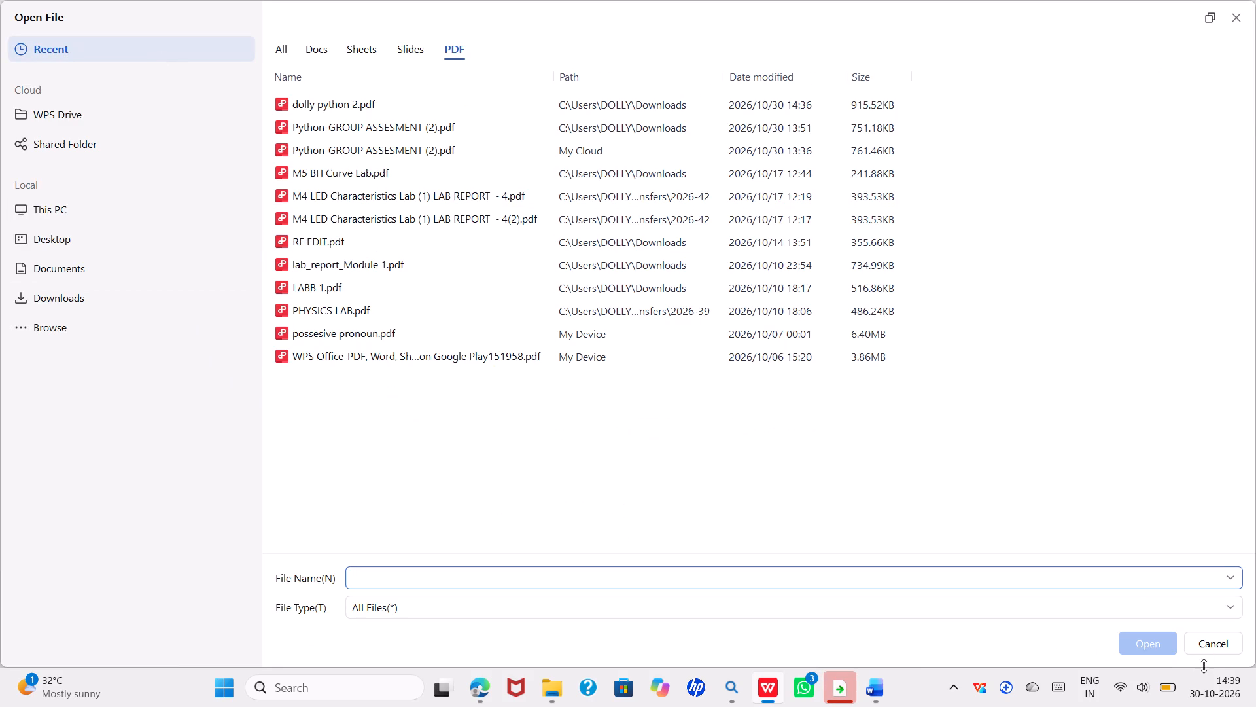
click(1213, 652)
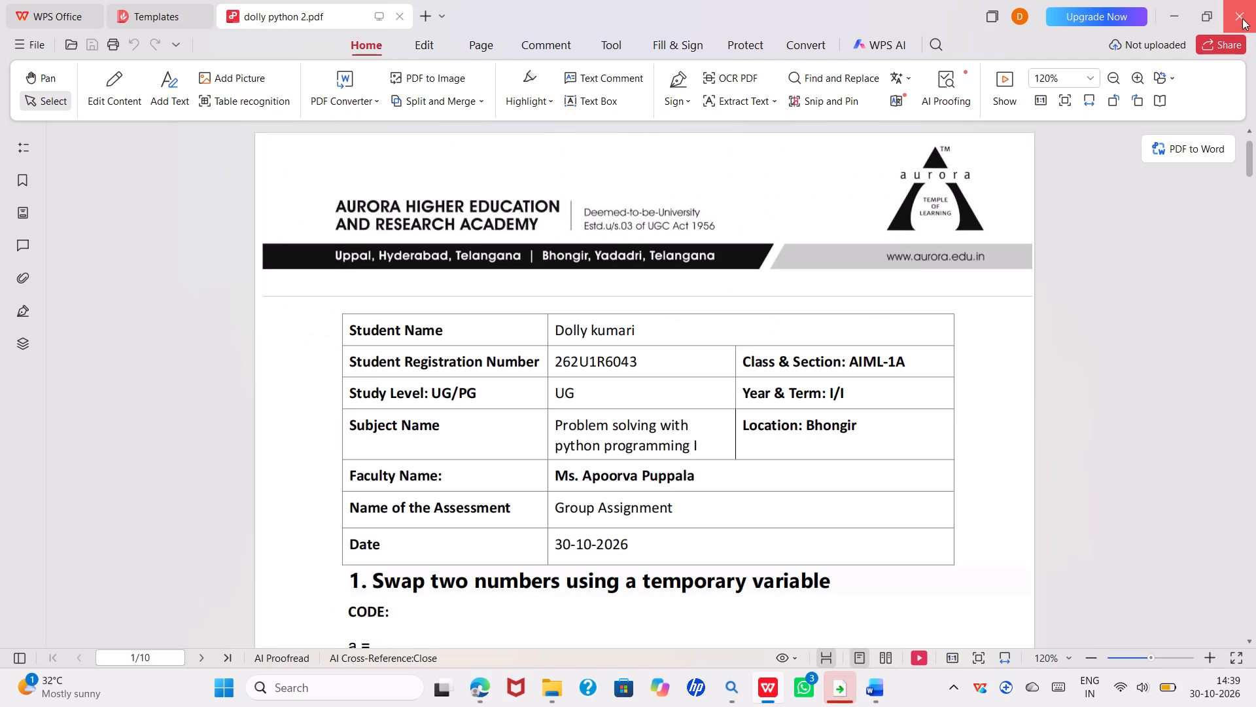
Minimize the WPS Office window showing the PDF and the Word window with the assignment.
click(1178, 15)
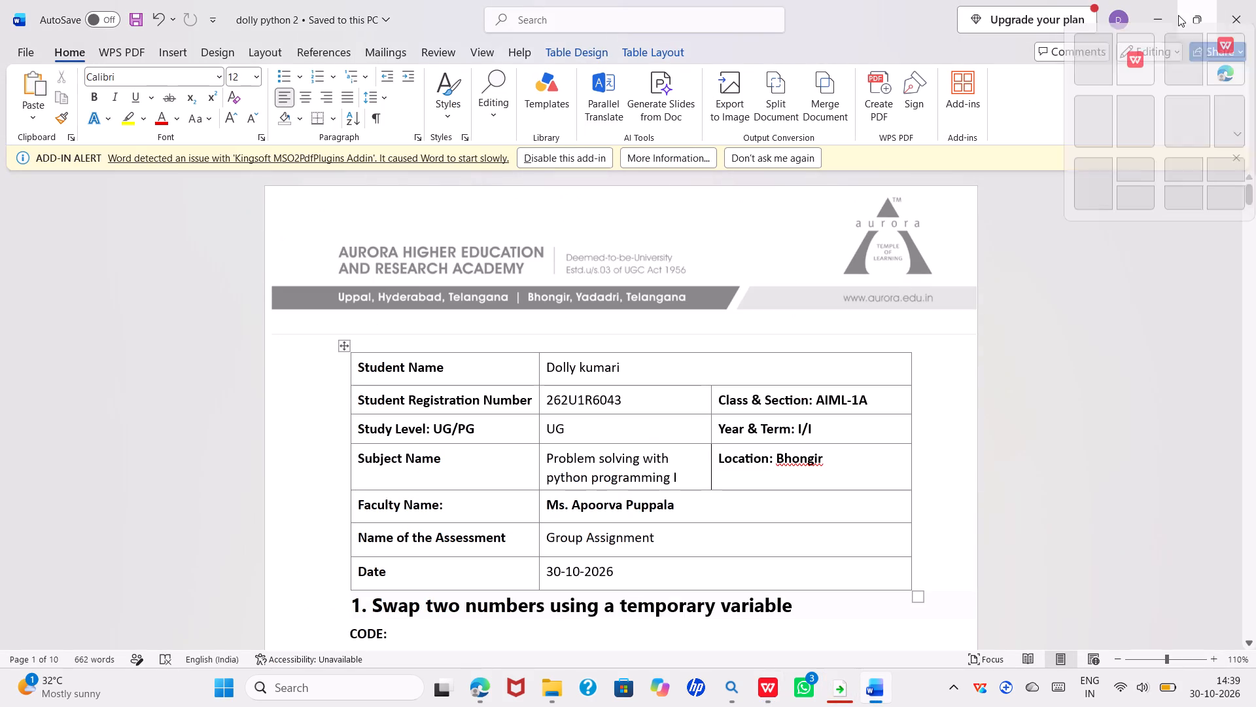
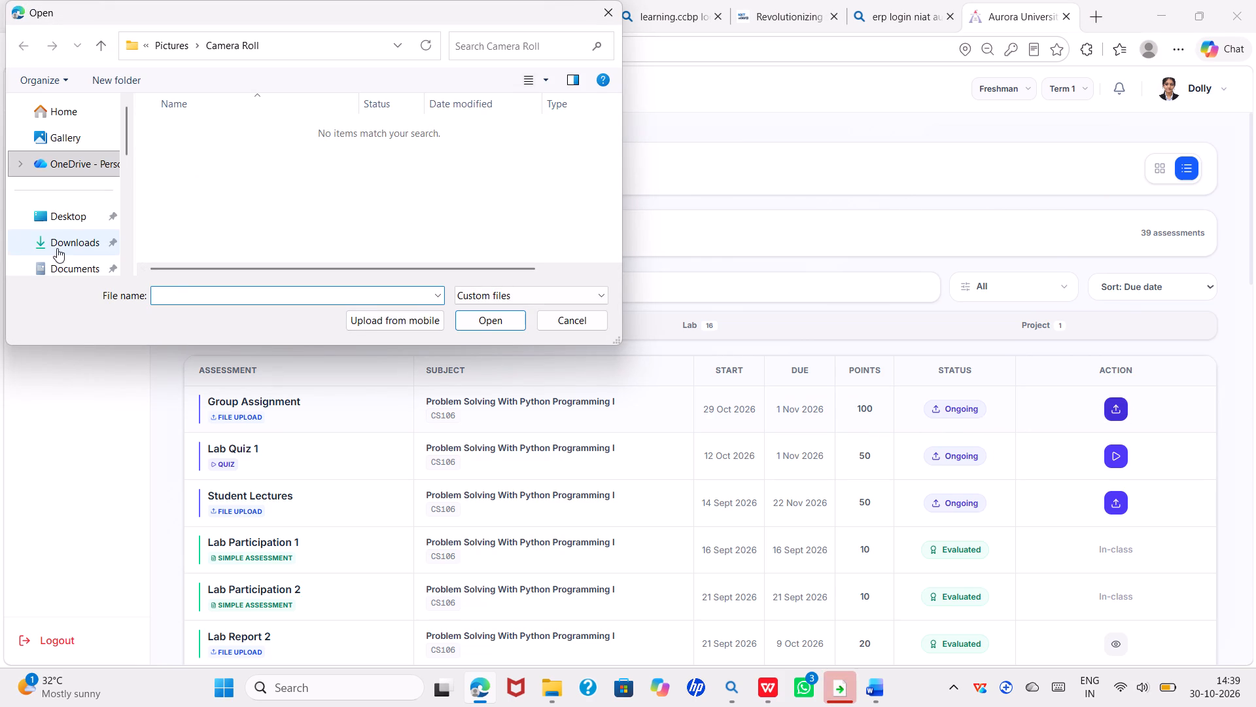
Upload the PDF "dolly python 2" from the Downloads folder as the Group Assignment submission.
click(85, 232)
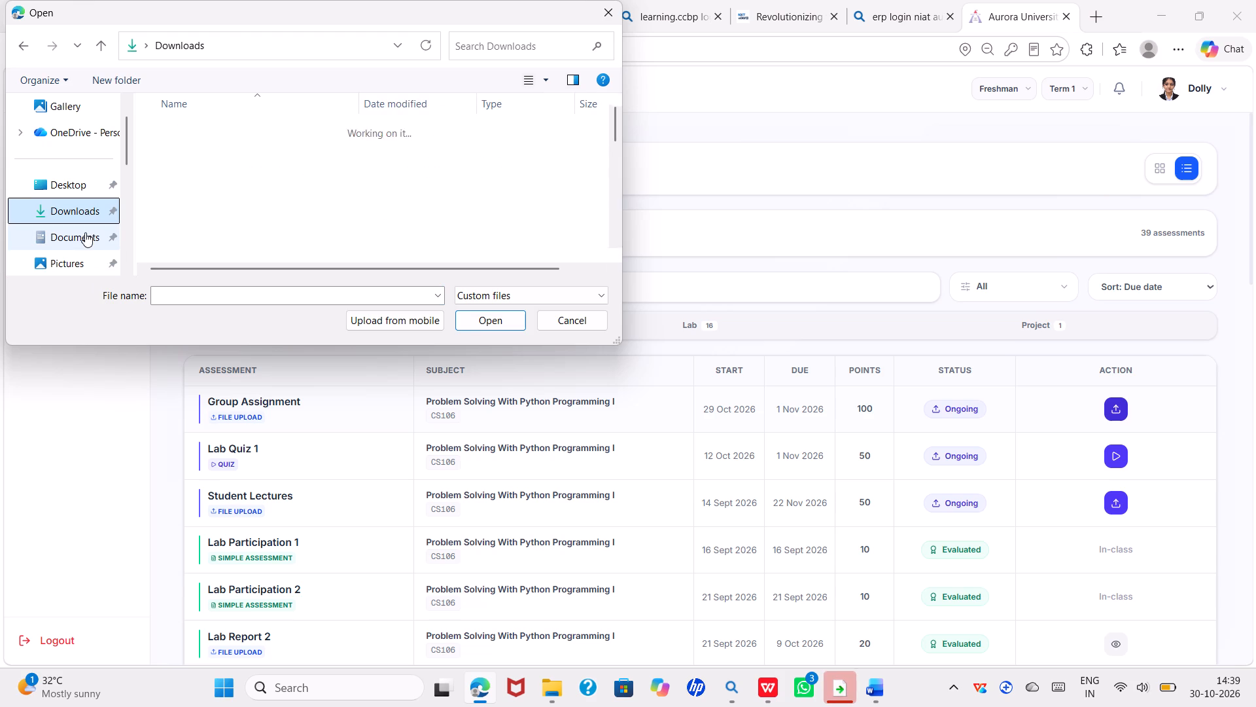
scroll(195, 155, right, 1)
click(200, 151)
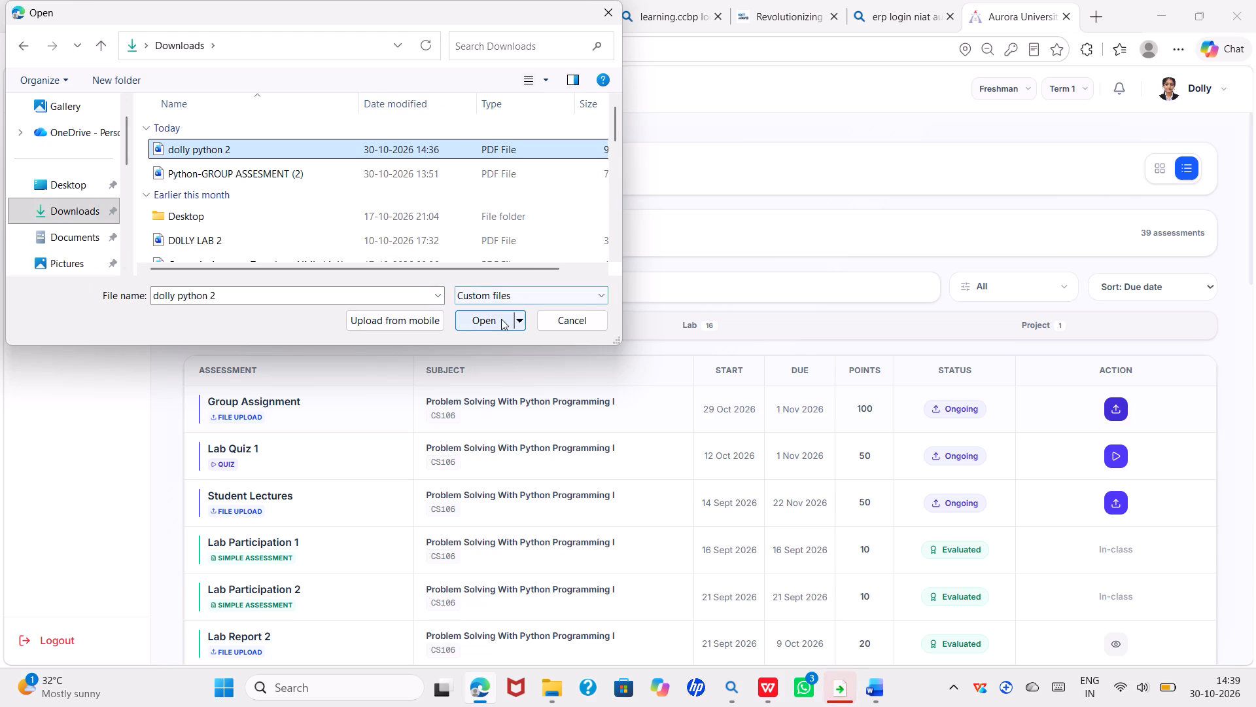
double_click(511, 143)
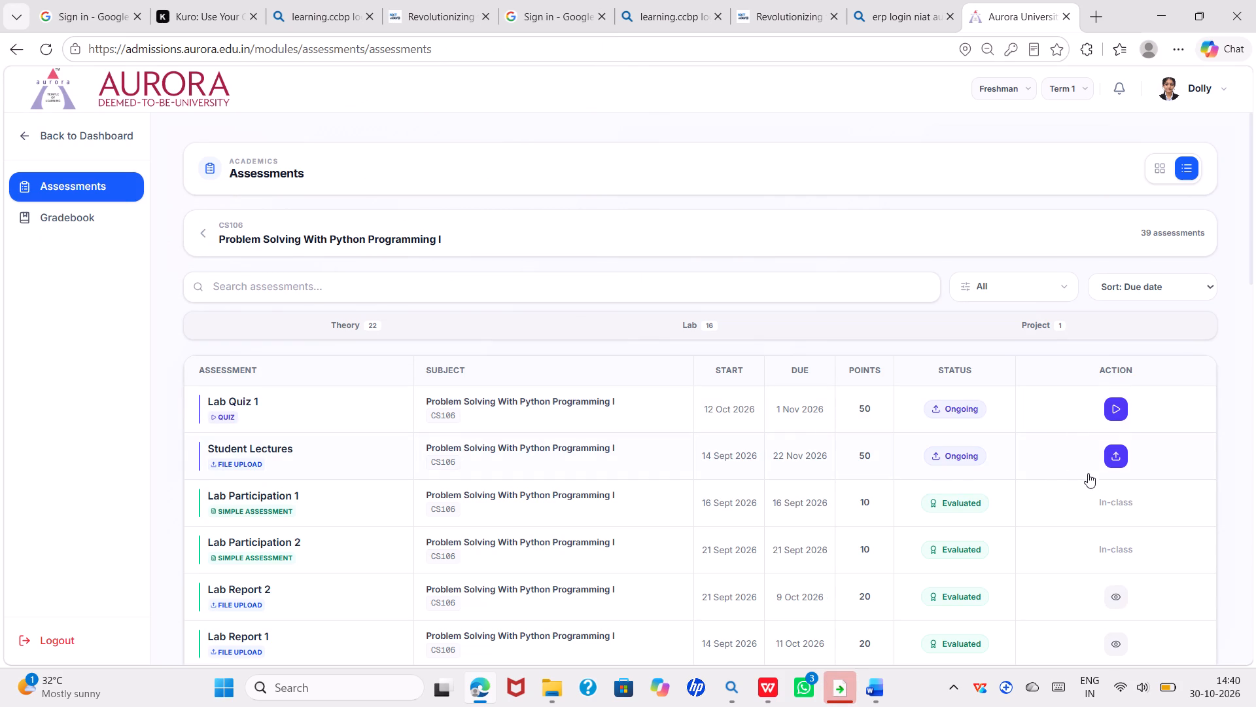
Find the Group Assignment in the assessments list and open its submitted file for viewing.
scroll(1100, 505, down, 2)
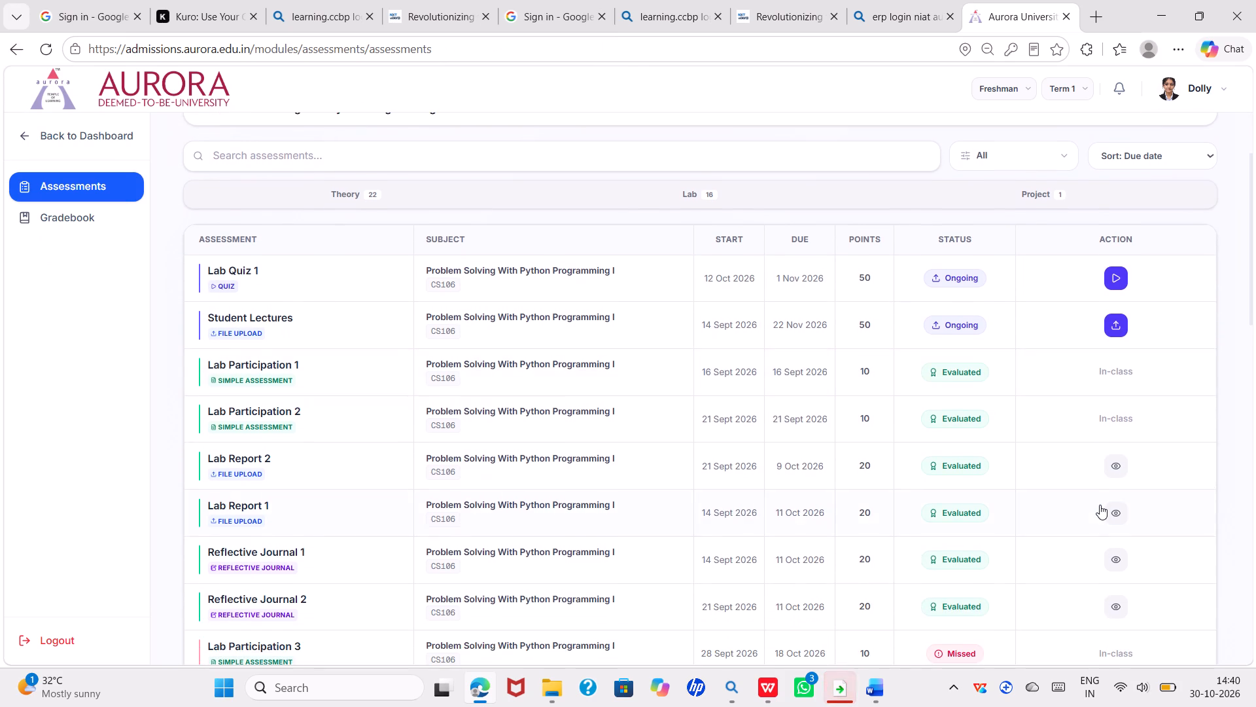
scroll(1100, 505, down, 6)
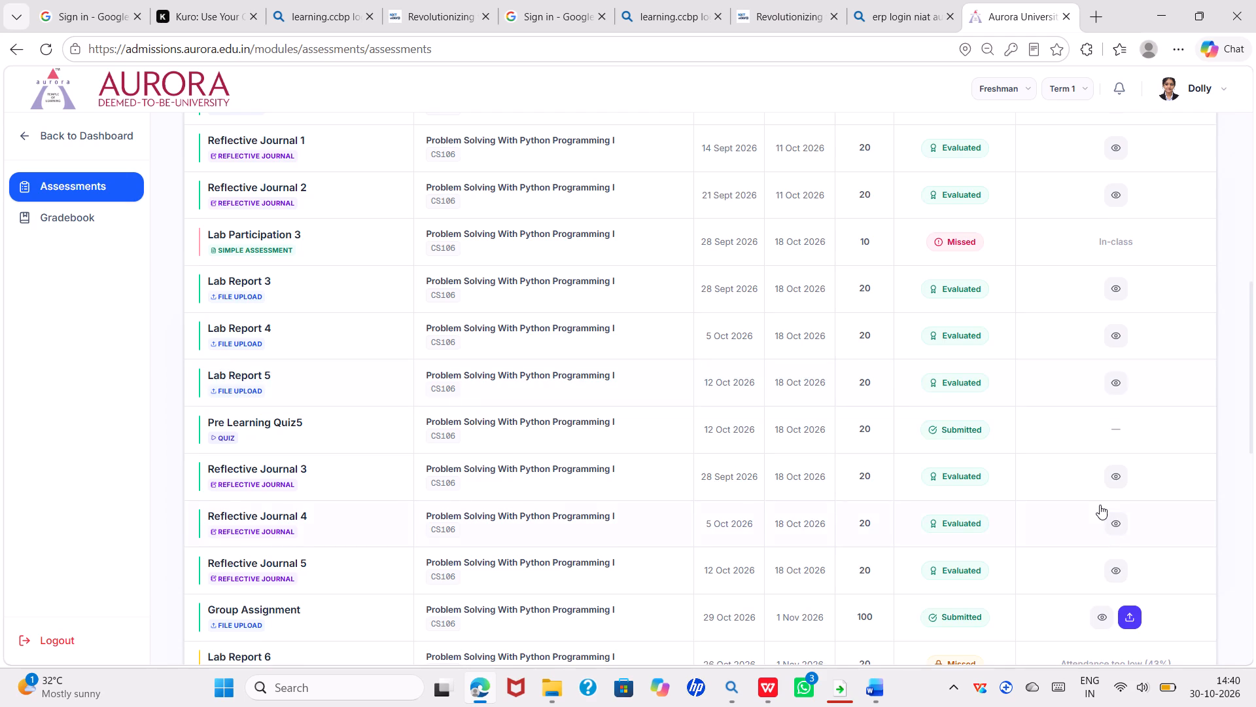
scroll(1100, 505, down, 2)
right_click(1100, 505)
drag(1100, 505, 1108, 452)
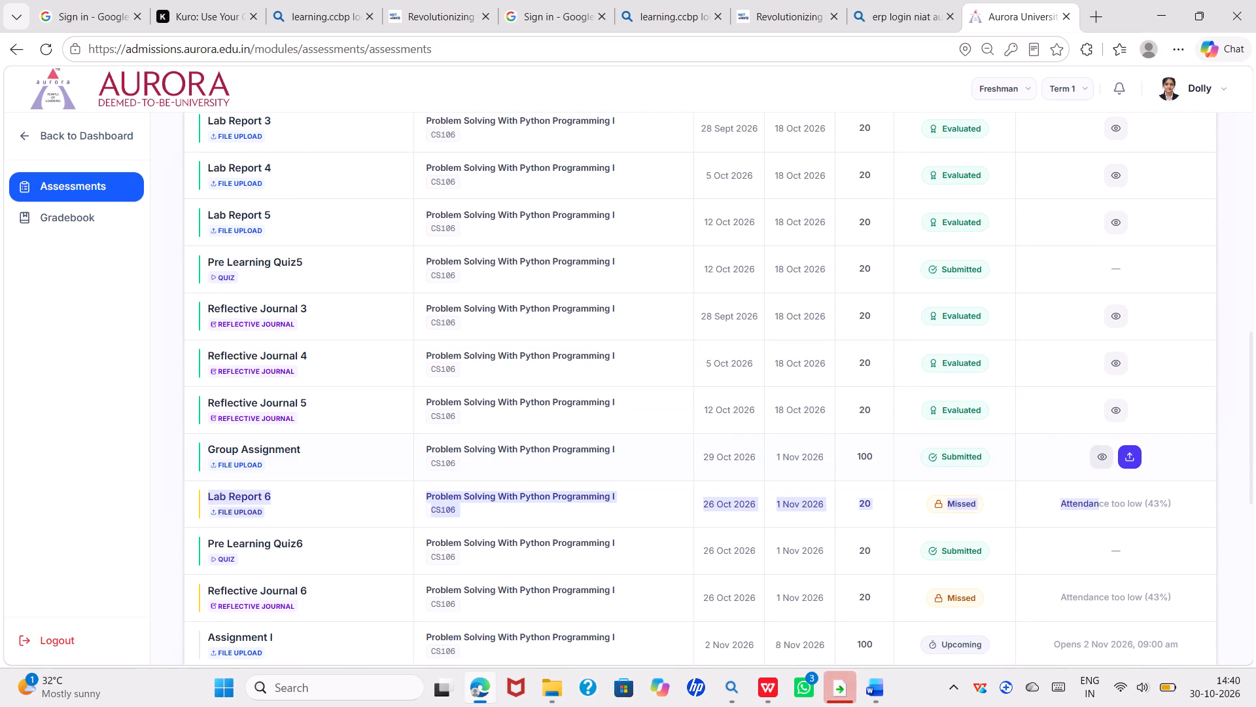
drag(1108, 452, 1102, 455)
click(1102, 455)
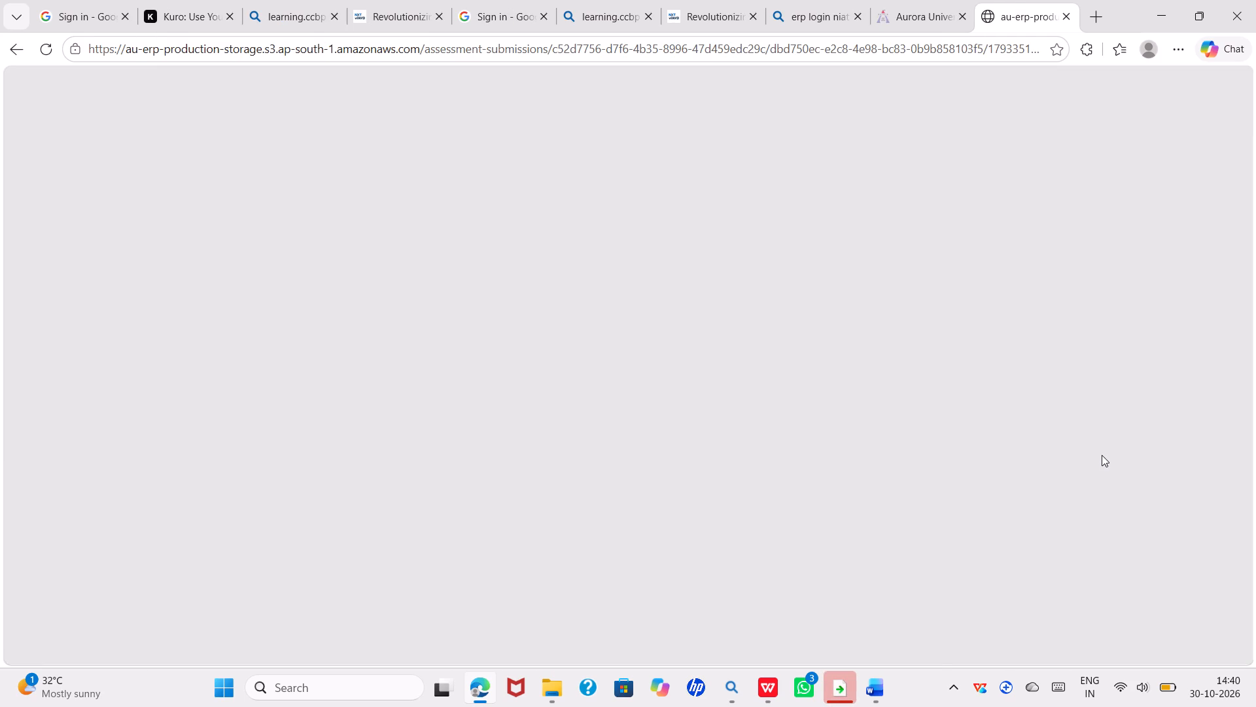
Check the submitted PDF from the details table through the number-swapping and divisible-by-5 programs, including their screenshots and explanations.
scroll(1102, 455, down, 2)
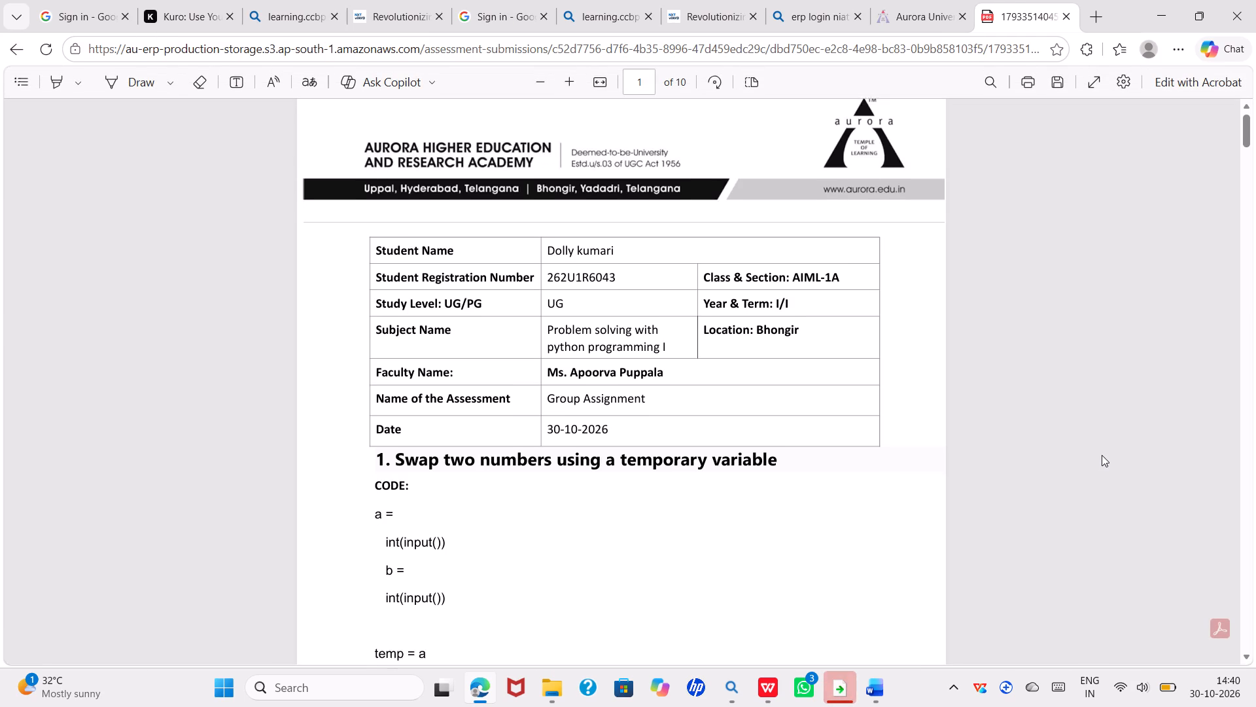
scroll(1102, 455, down, 6)
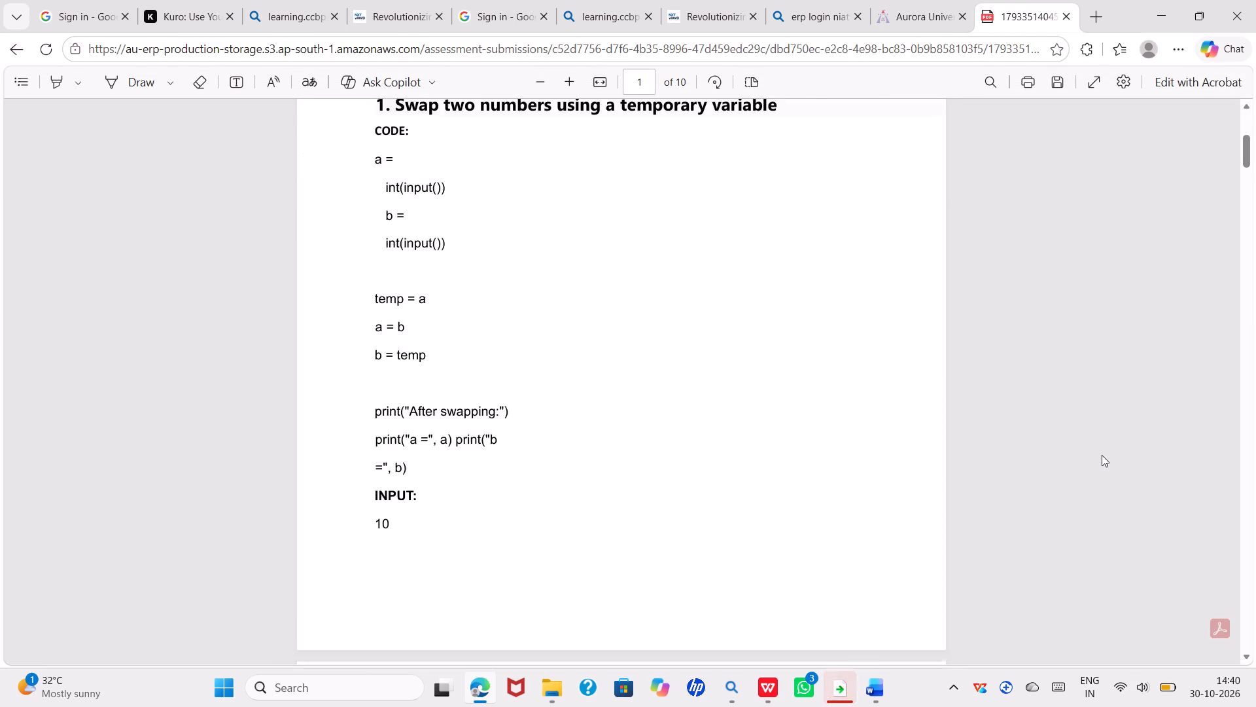
scroll(1102, 455, down, 5)
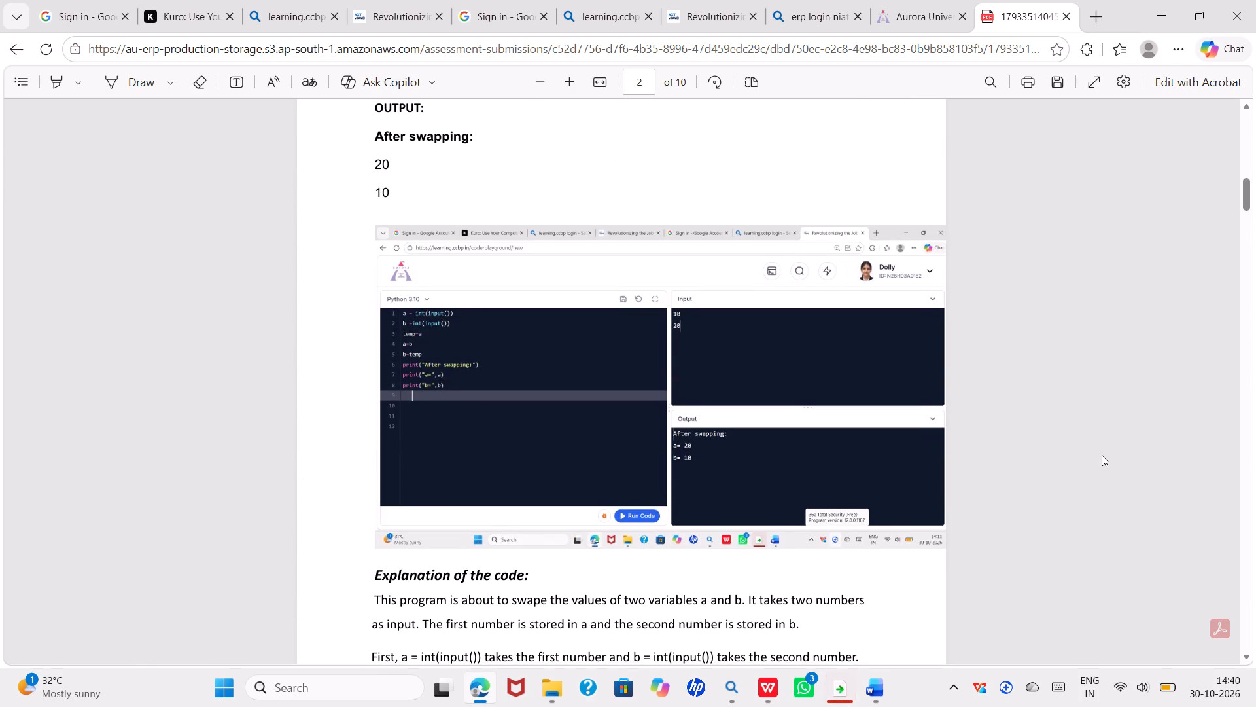
scroll(1102, 455, down, 9)
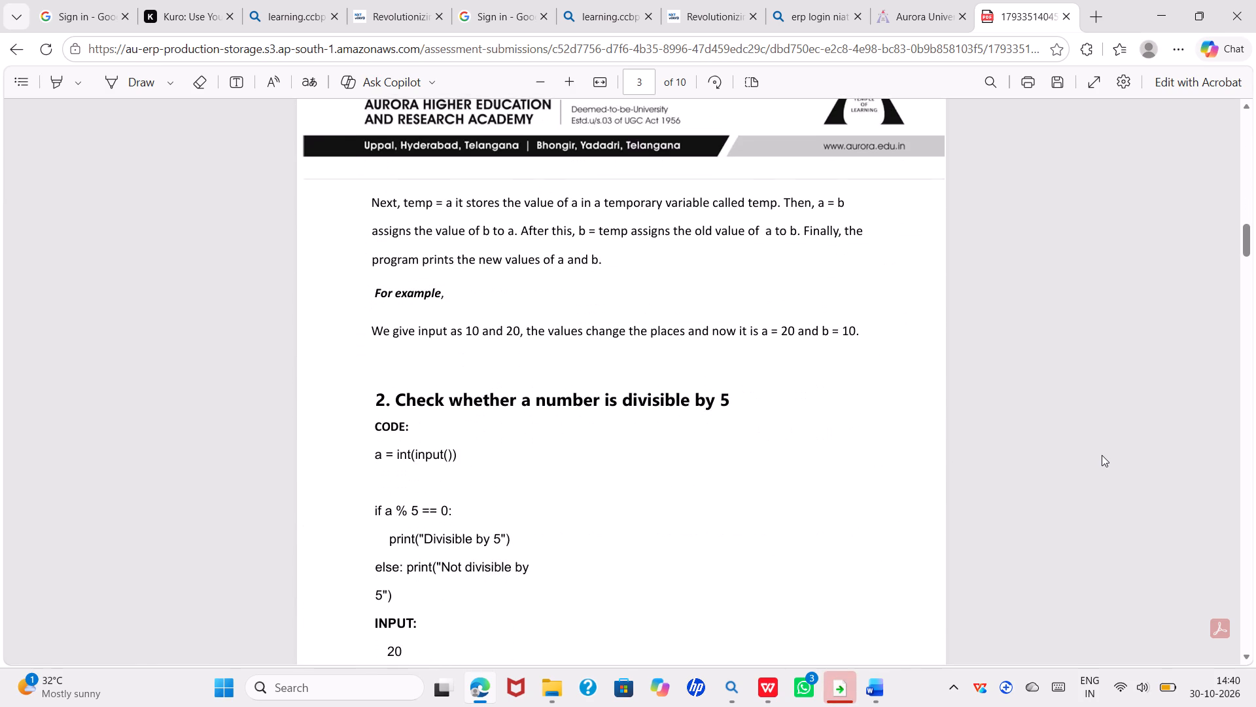
scroll(1102, 455, down, 5)
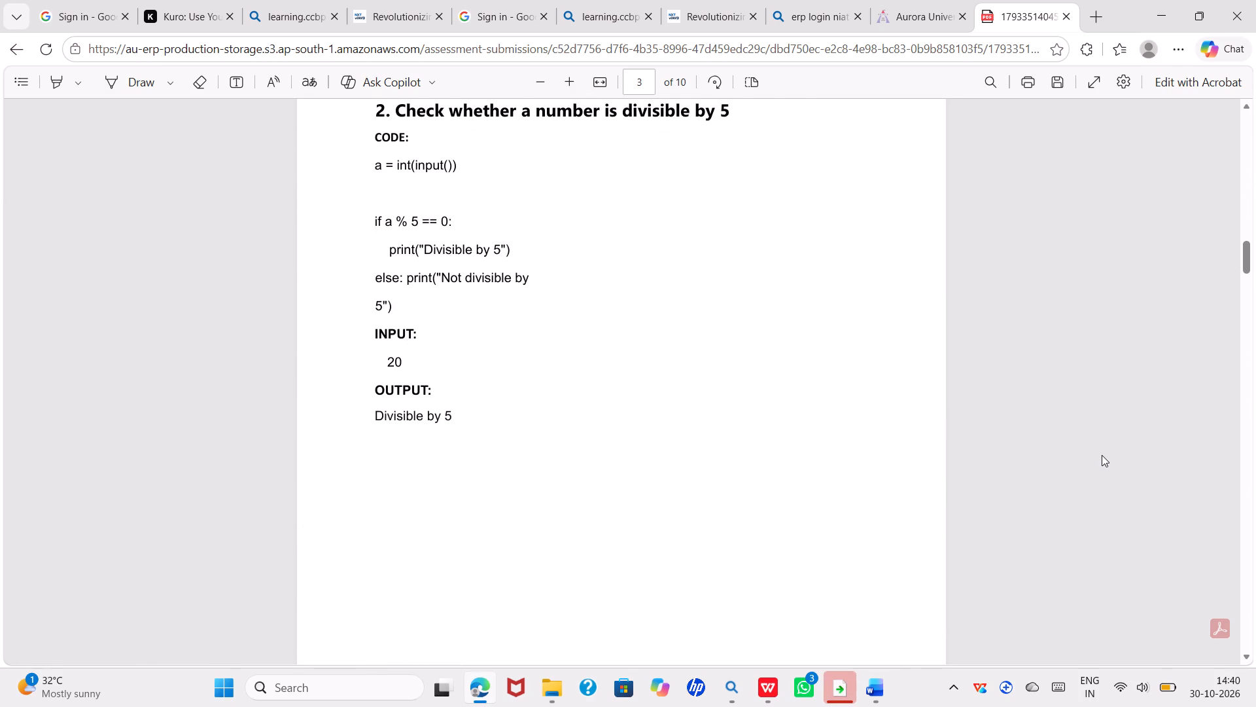
scroll(1102, 455, down, 5)
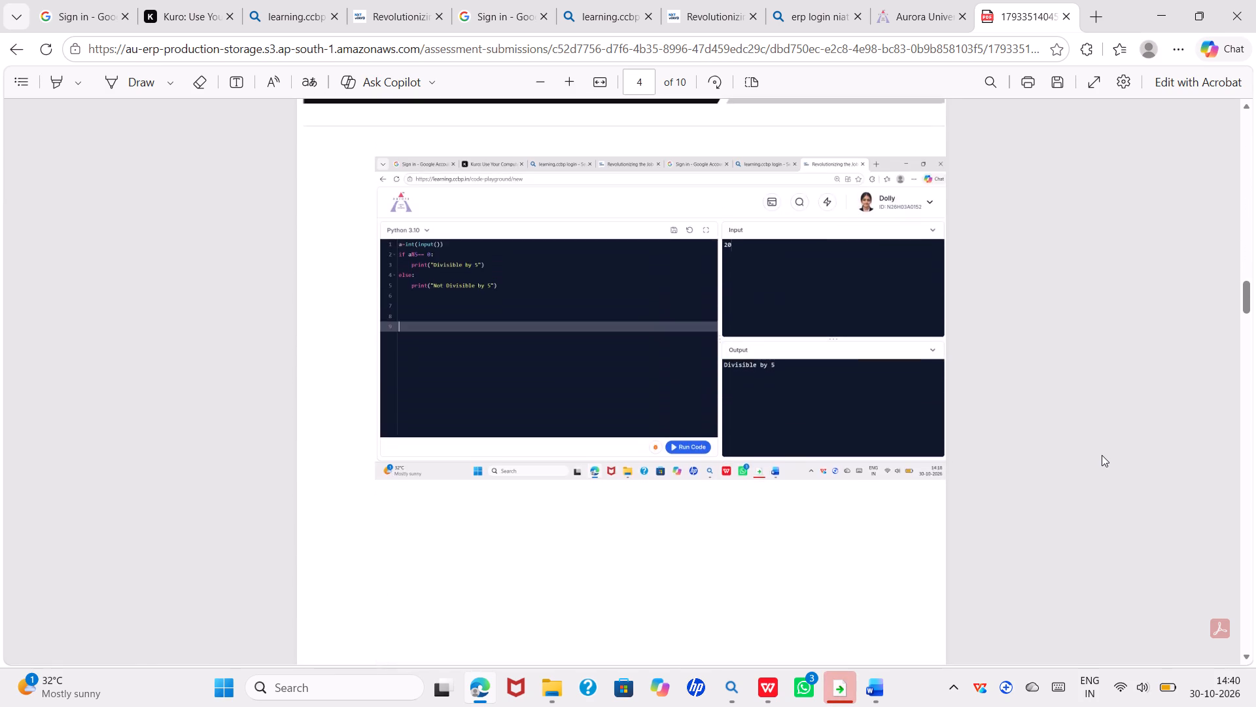
scroll(1102, 455, down, 3)
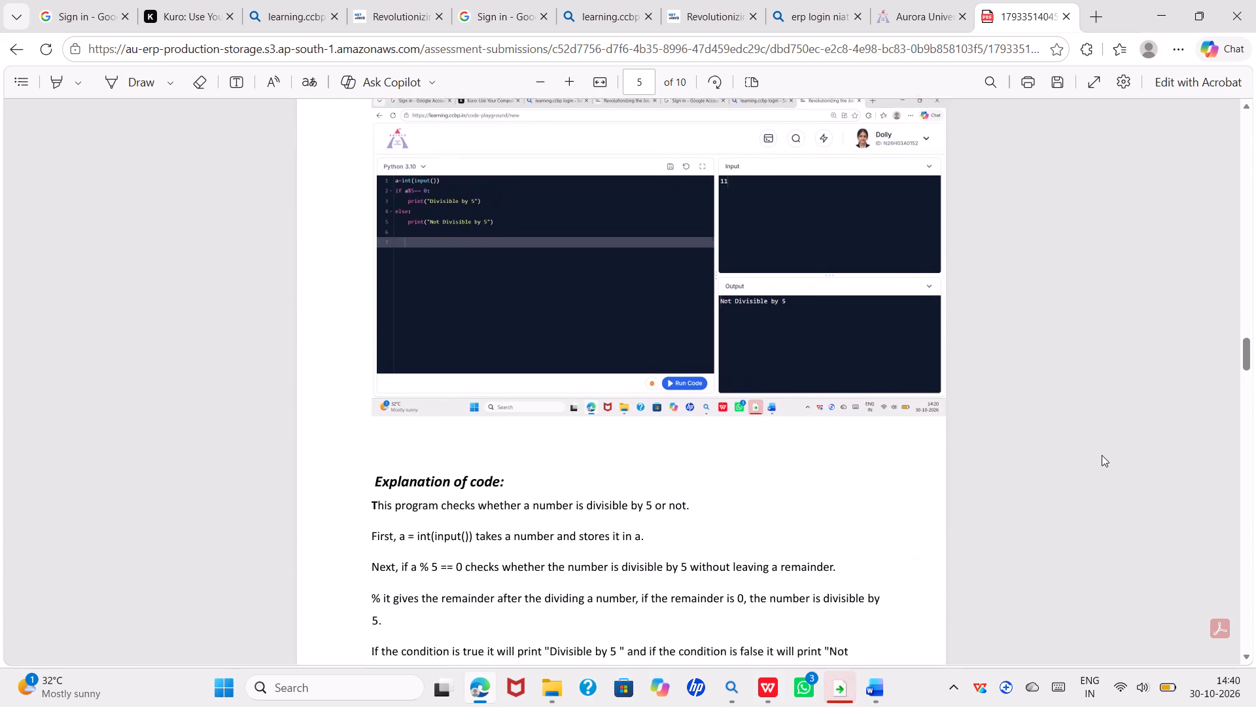
scroll(1102, 455, down, 3)
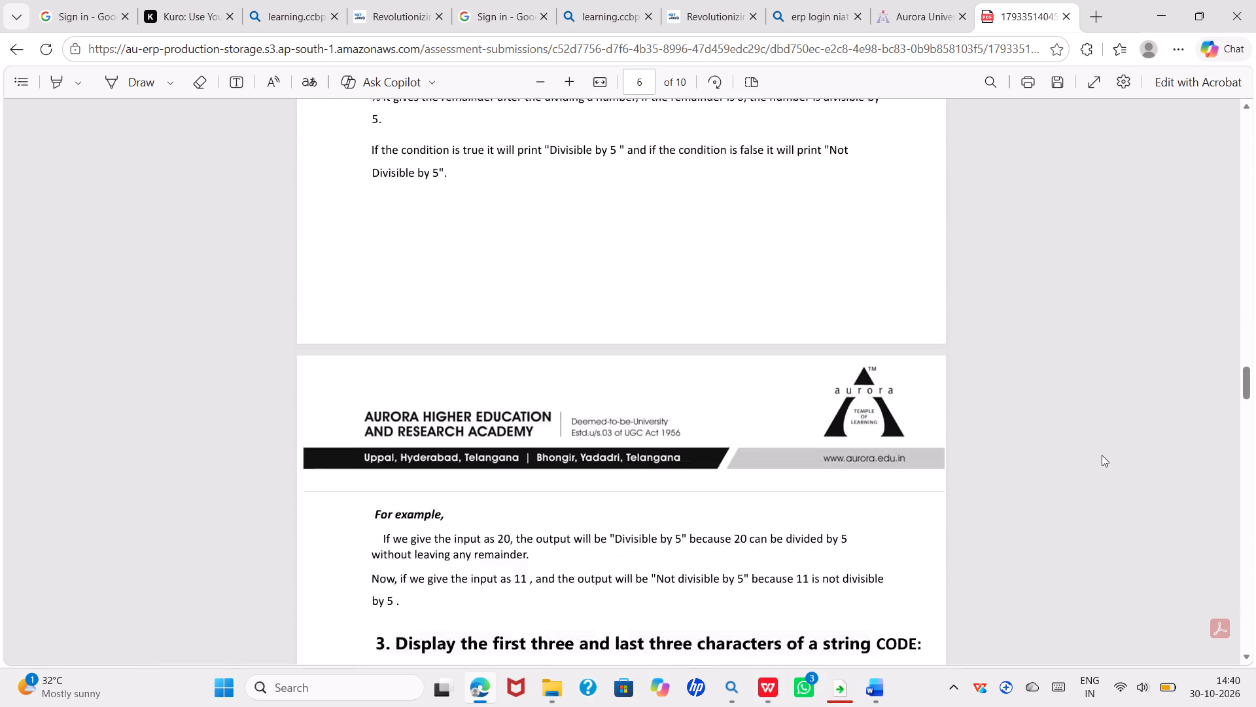
Check the string-characters program in the submitted PDF, comparing its input, output and screenshot with the example in the explanation.
scroll(1102, 455, down, 6)
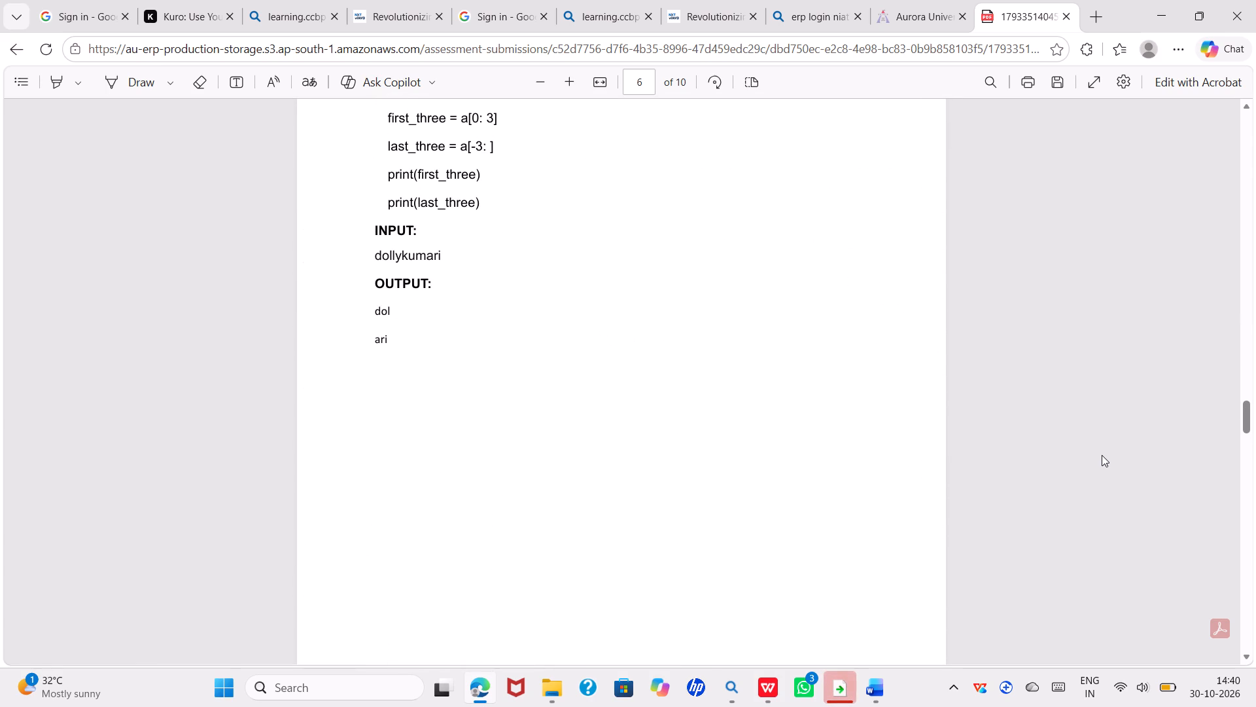
scroll(1102, 455, down, 7)
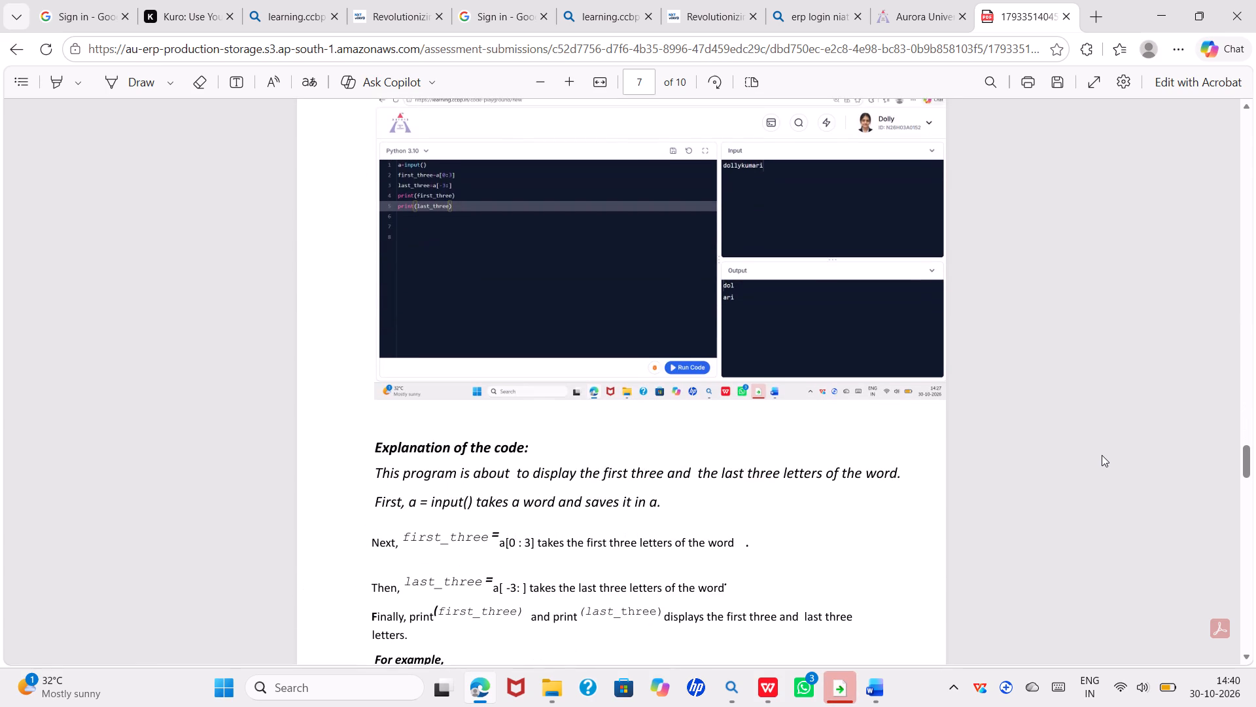
scroll(1102, 455, down, 4)
scroll(1102, 455, up, 1)
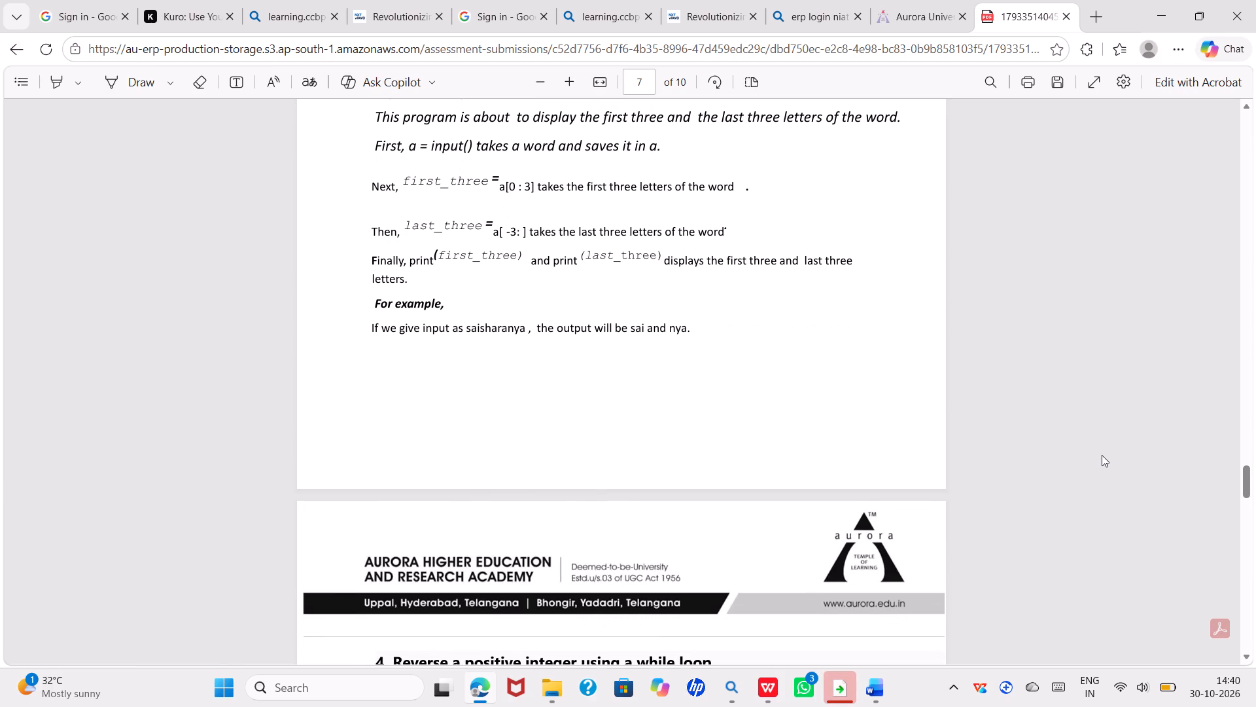
scroll(1102, 455, up, 1)
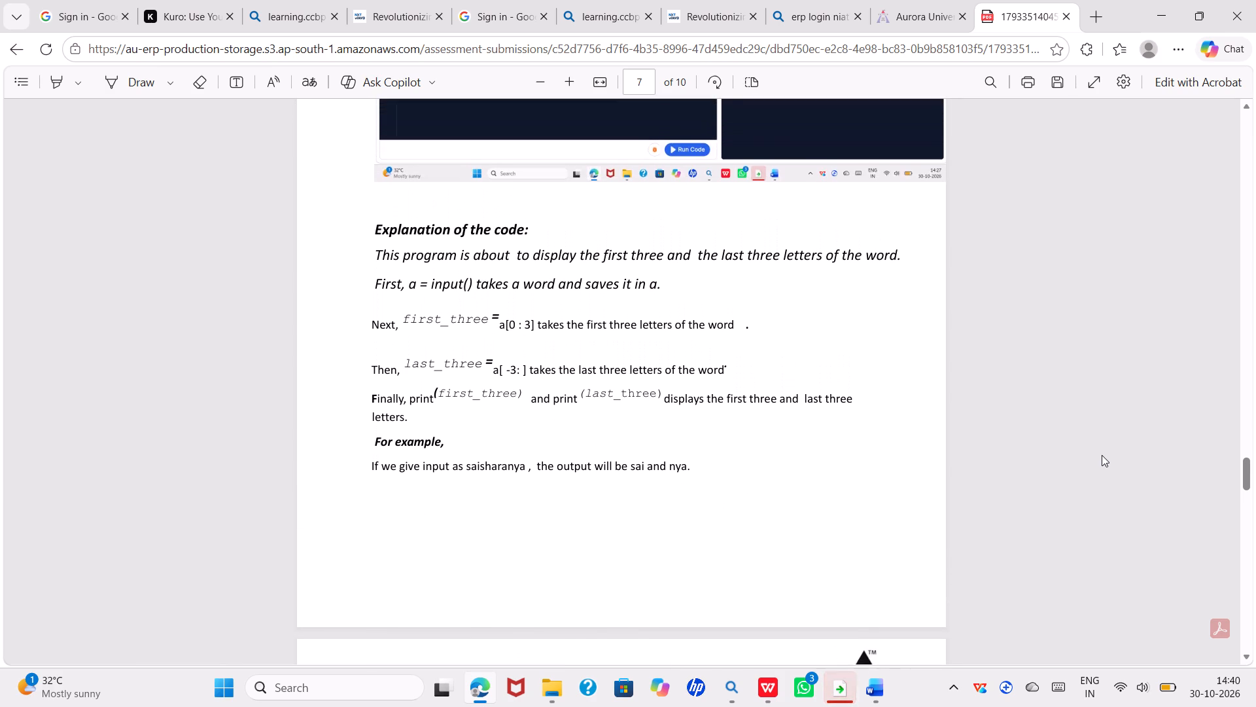
scroll(1102, 455, up, 5)
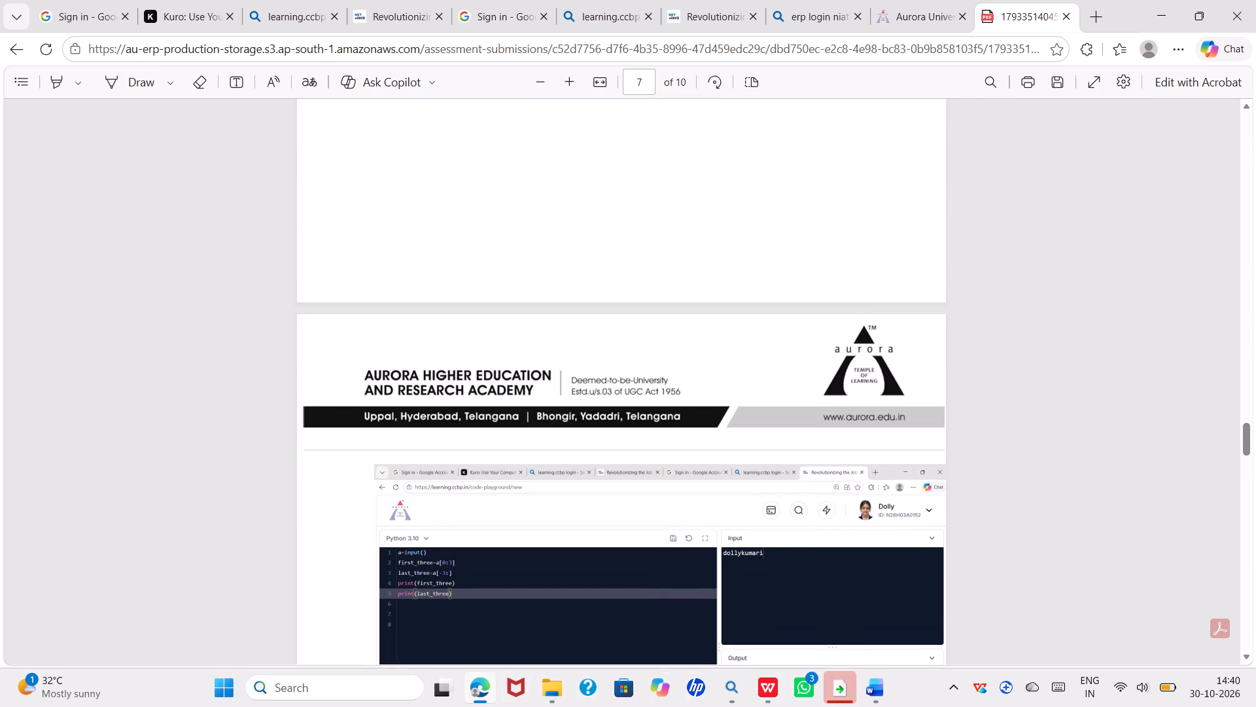
Switch to the Word document and replace the example input in the string-characters explanation with the student's name used in that program's input.
click(440, 697)
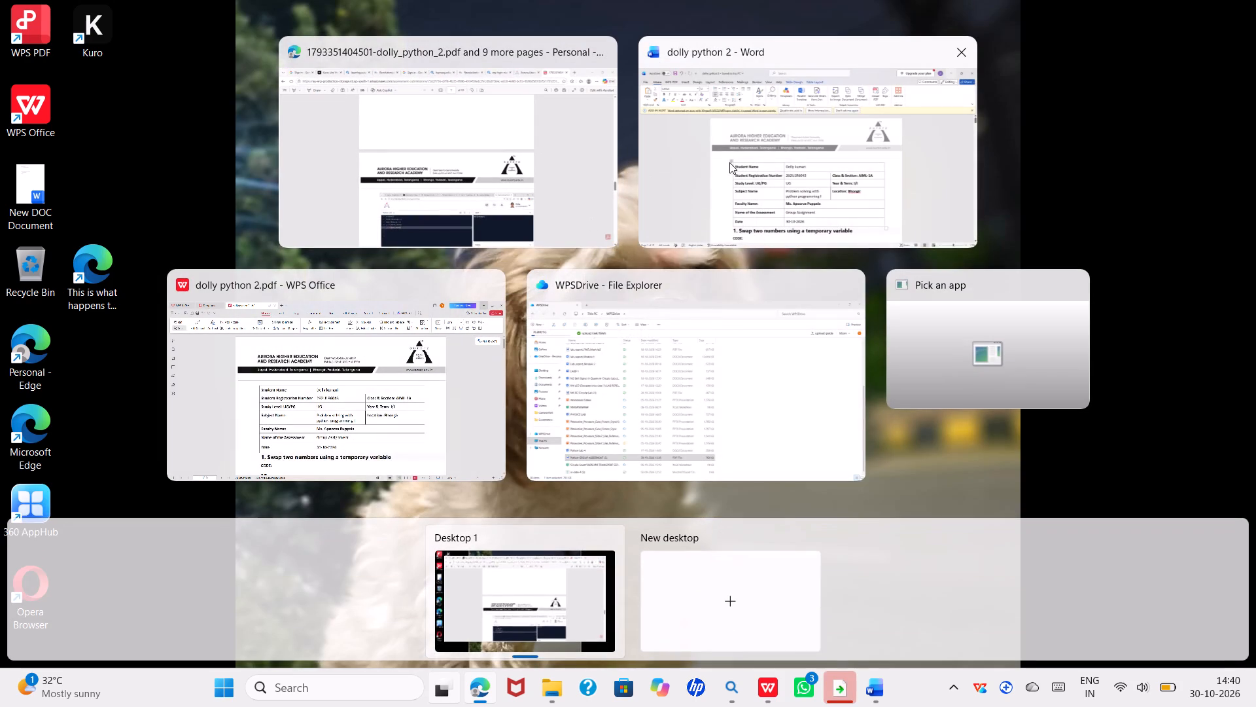
click(759, 168)
scroll(791, 412, down, 4)
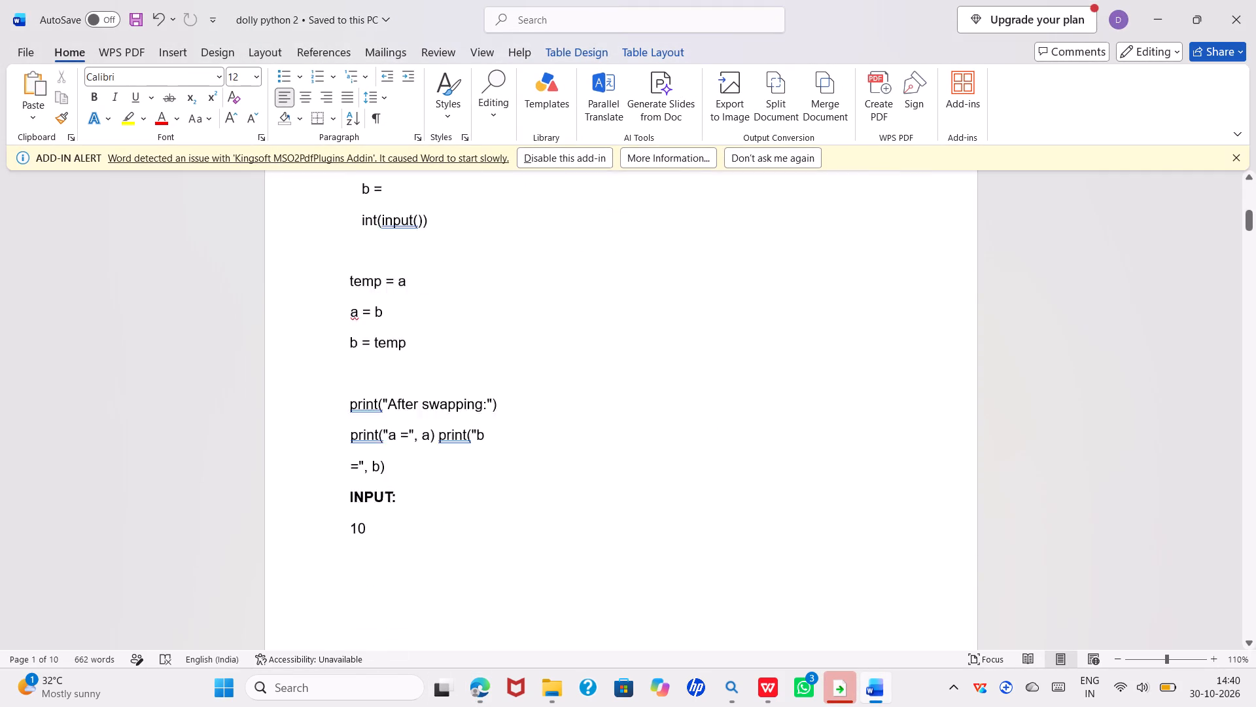
scroll(791, 412, down, 11)
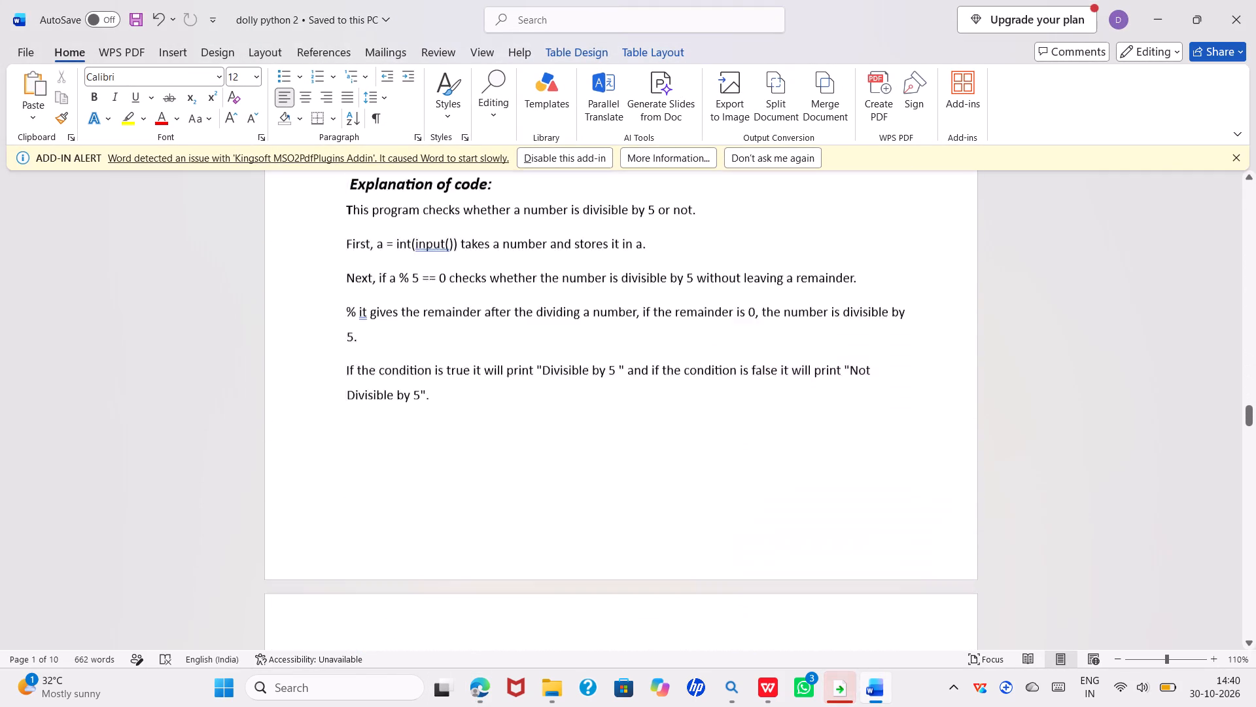
scroll(791, 412, down, 5)
scroll(791, 412, up, 1)
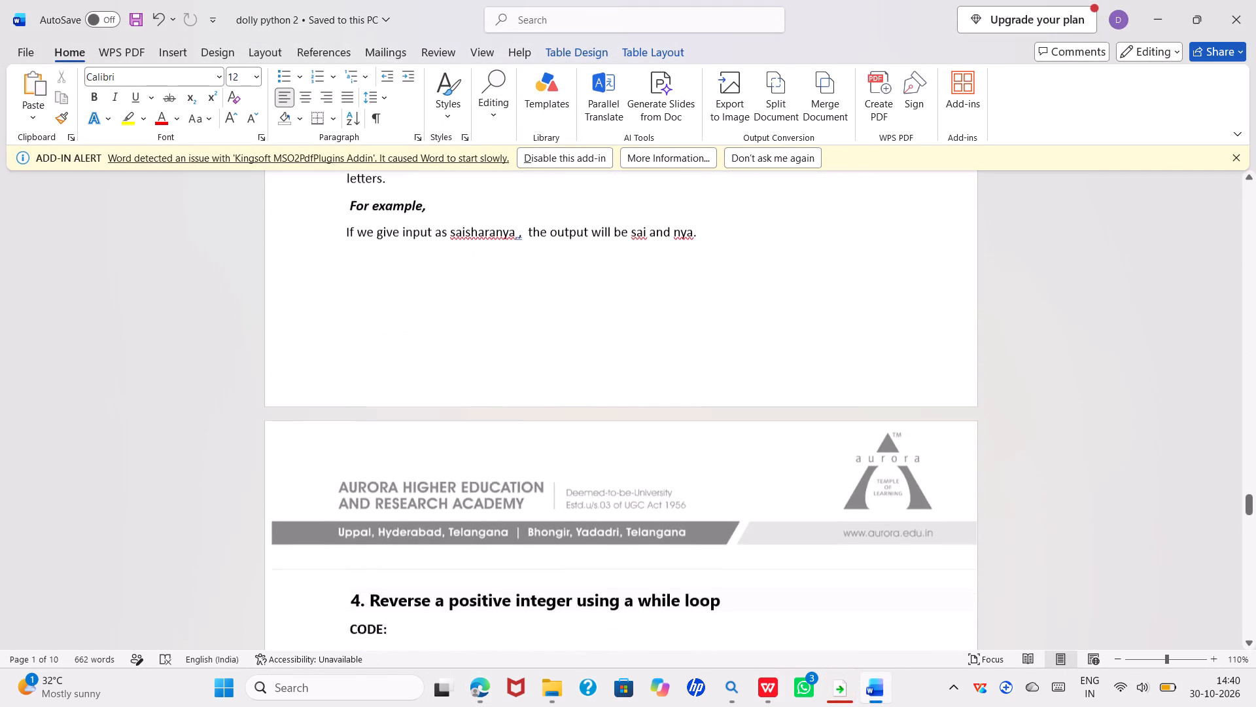
scroll(791, 412, up, 1)
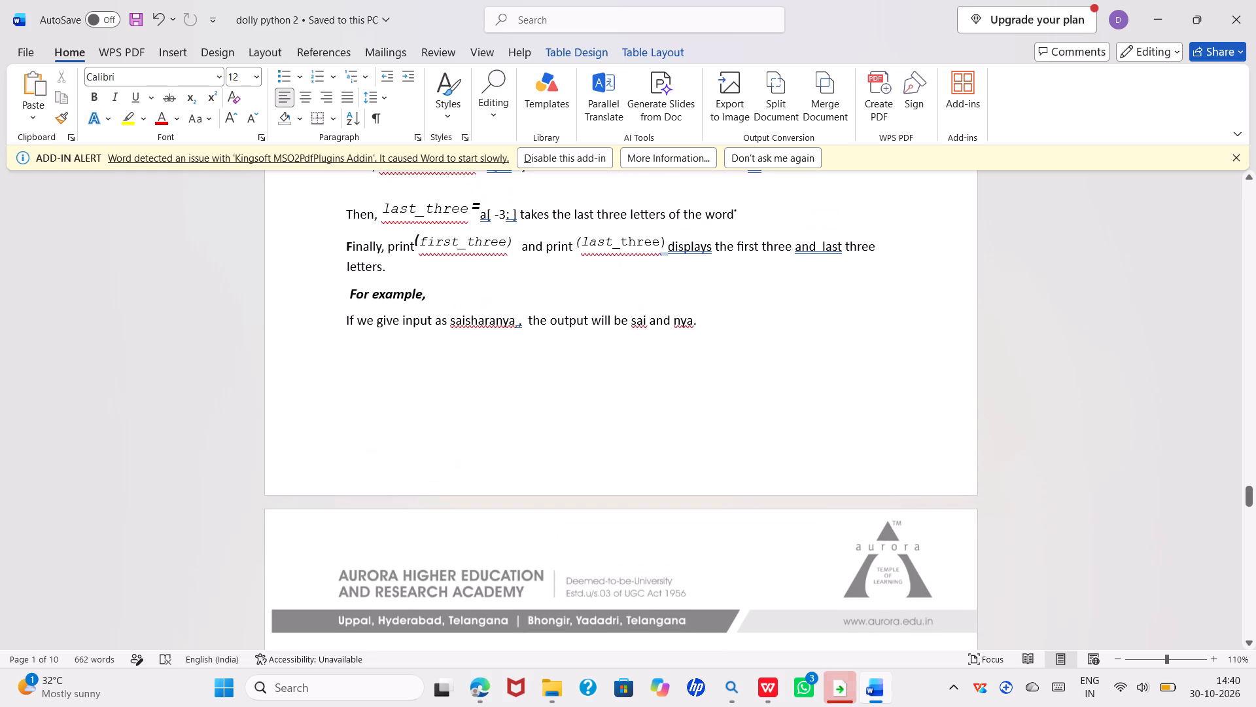
click(516, 321)
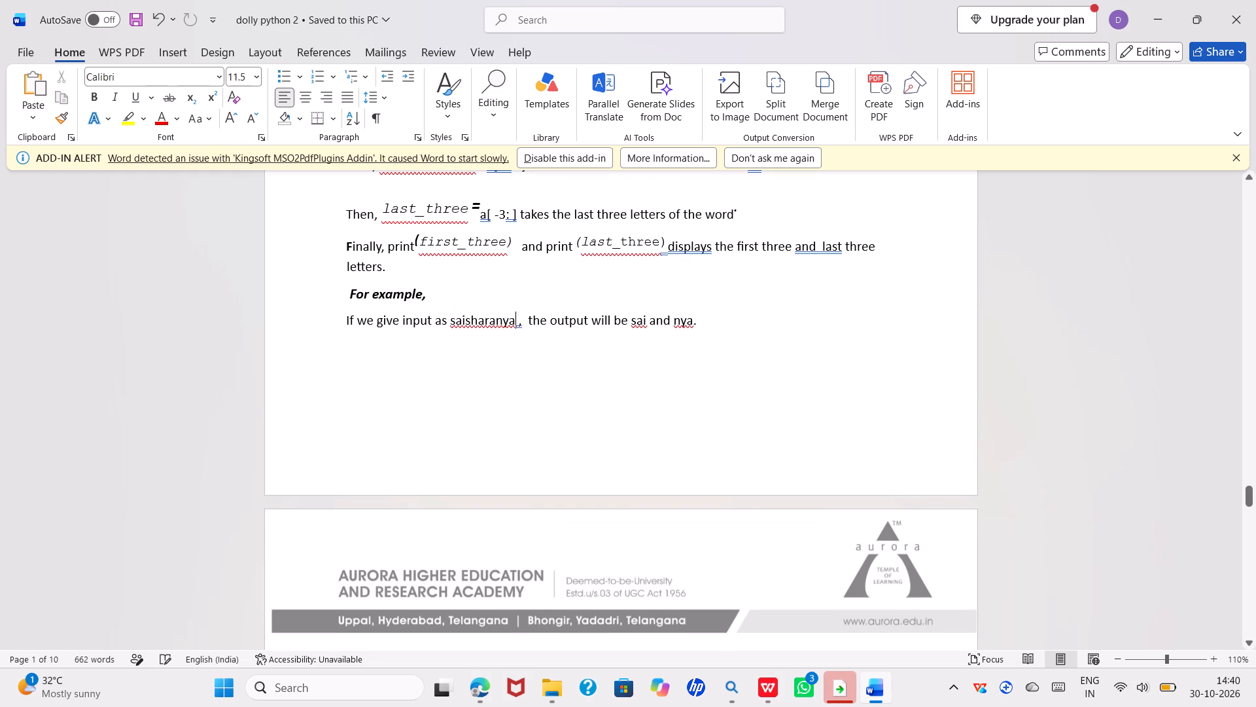
key(BackSpace)
key(BackSpace)
key(BackSpace)
key(BackSpace)
key(BackSpace)
key(BackSpace)
key(BackSpace)
key(BackSpace)
key(BackSpace)
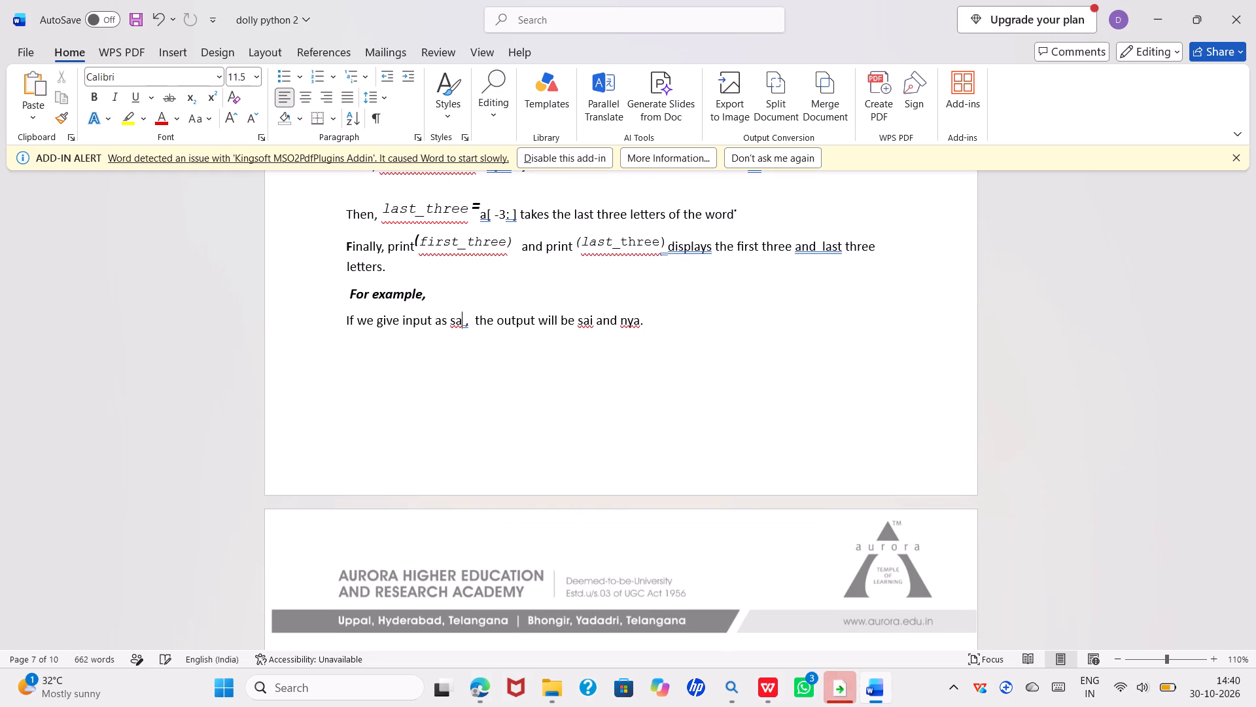
key(BackSpace)
key(BackSpace)
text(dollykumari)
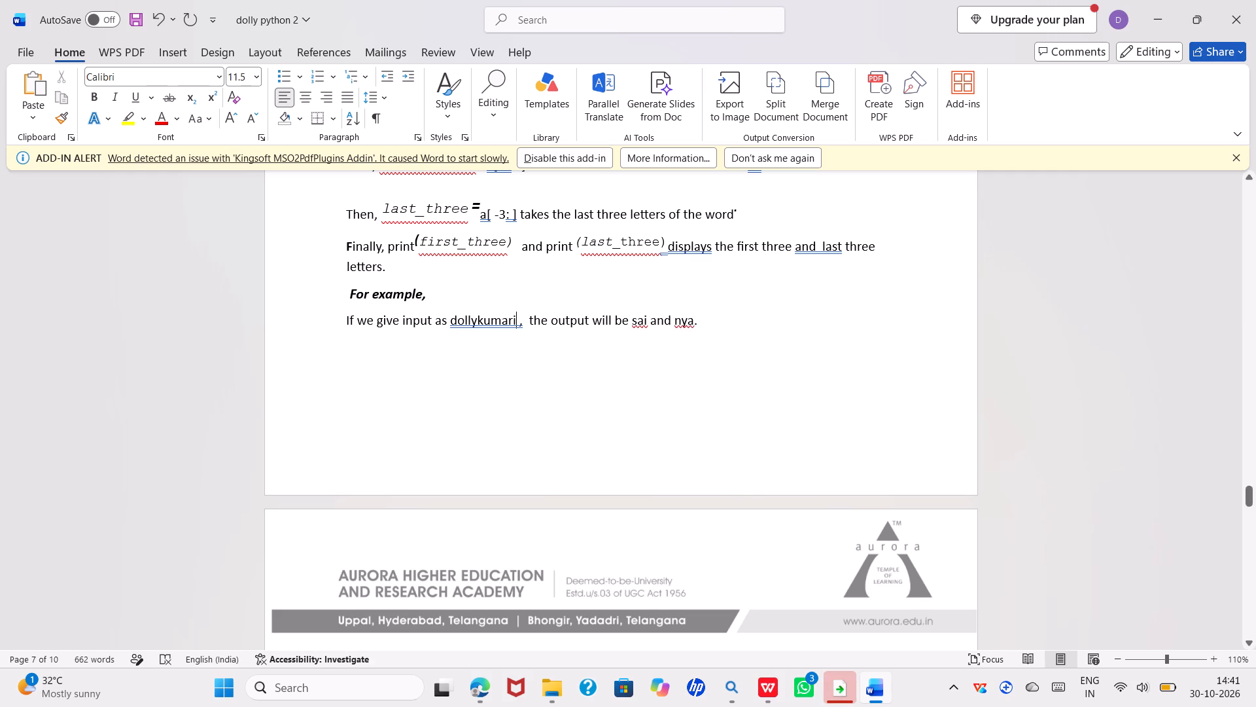
Change the two example outputs in the same sentence to "dol" and "ari".
click(648, 321)
key(BackSpace)
key(BackSpace)
key(BackSpace)
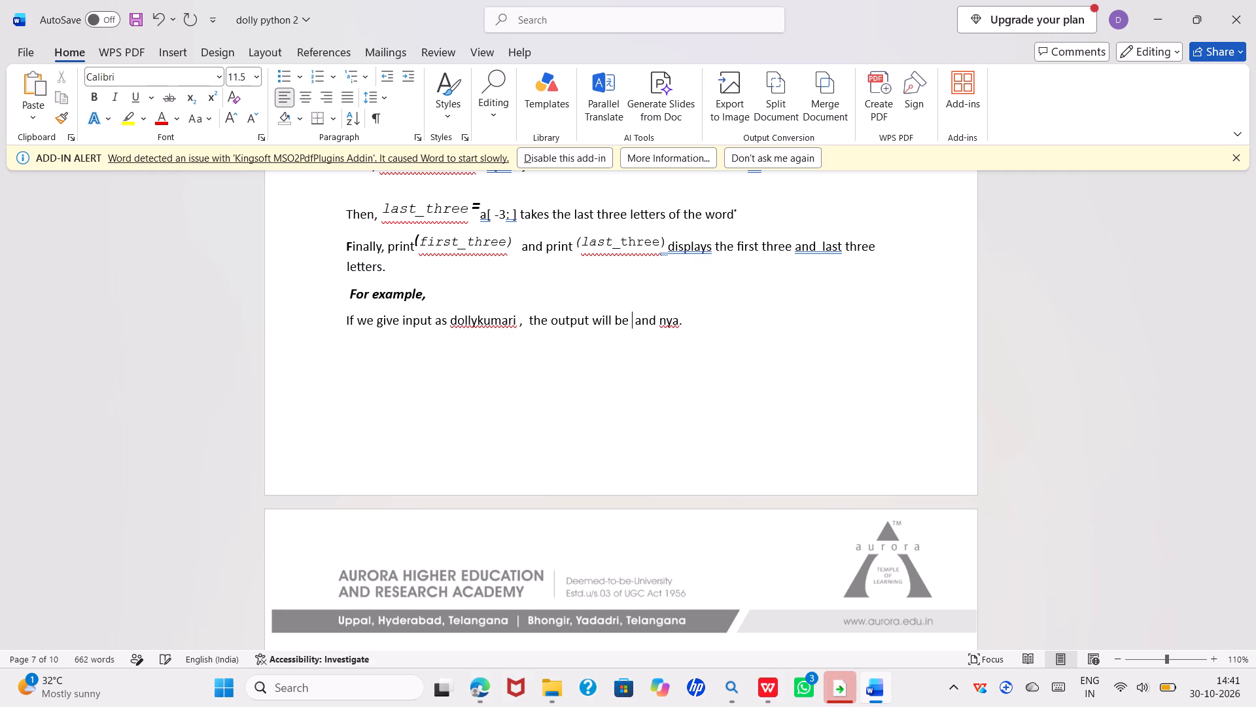
text(dol)
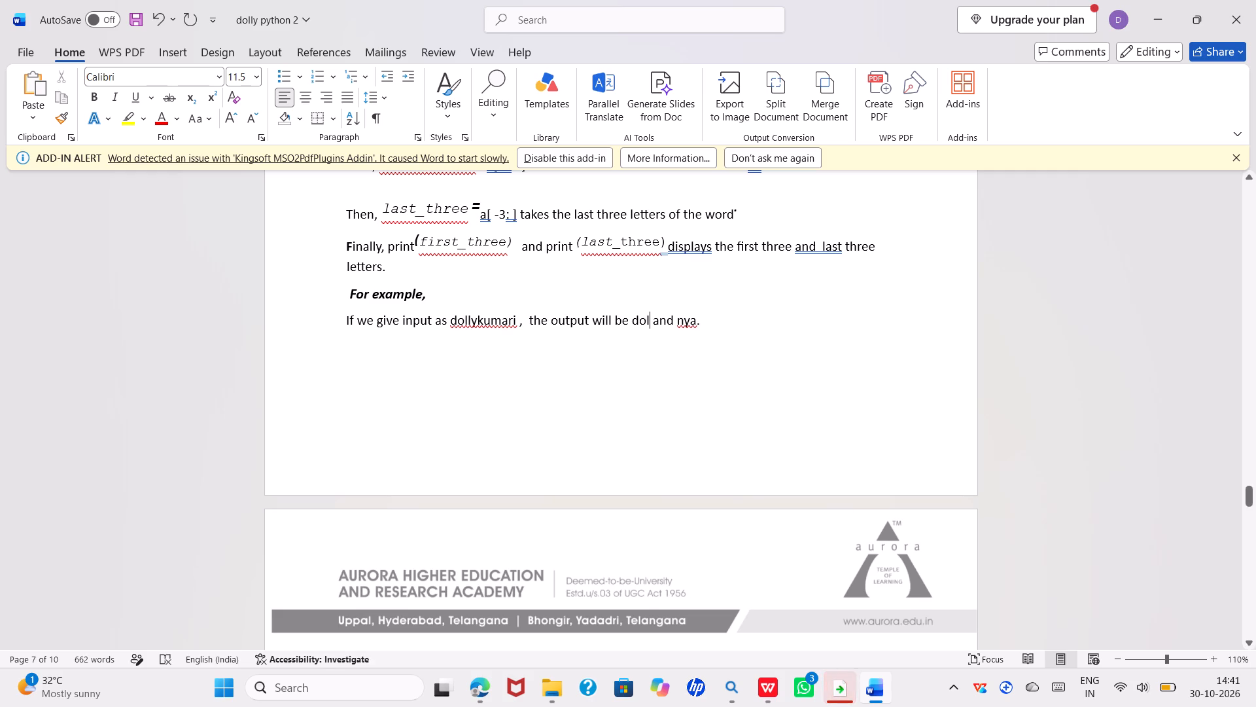
click(697, 321)
key(BackSpace)
key(BackSpace)
key(BackSpace)
text(ari)
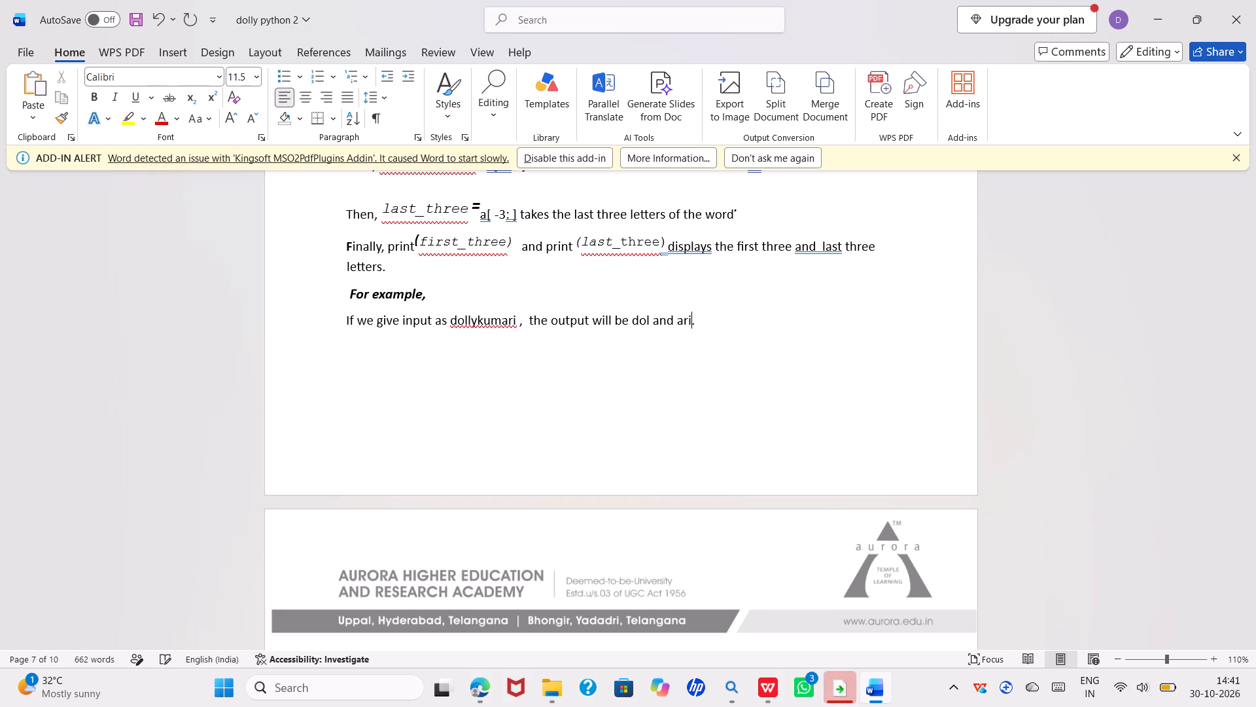
Look over the rest of the document, from the integer-reversal program to the last page.
scroll(697, 321, down, 3)
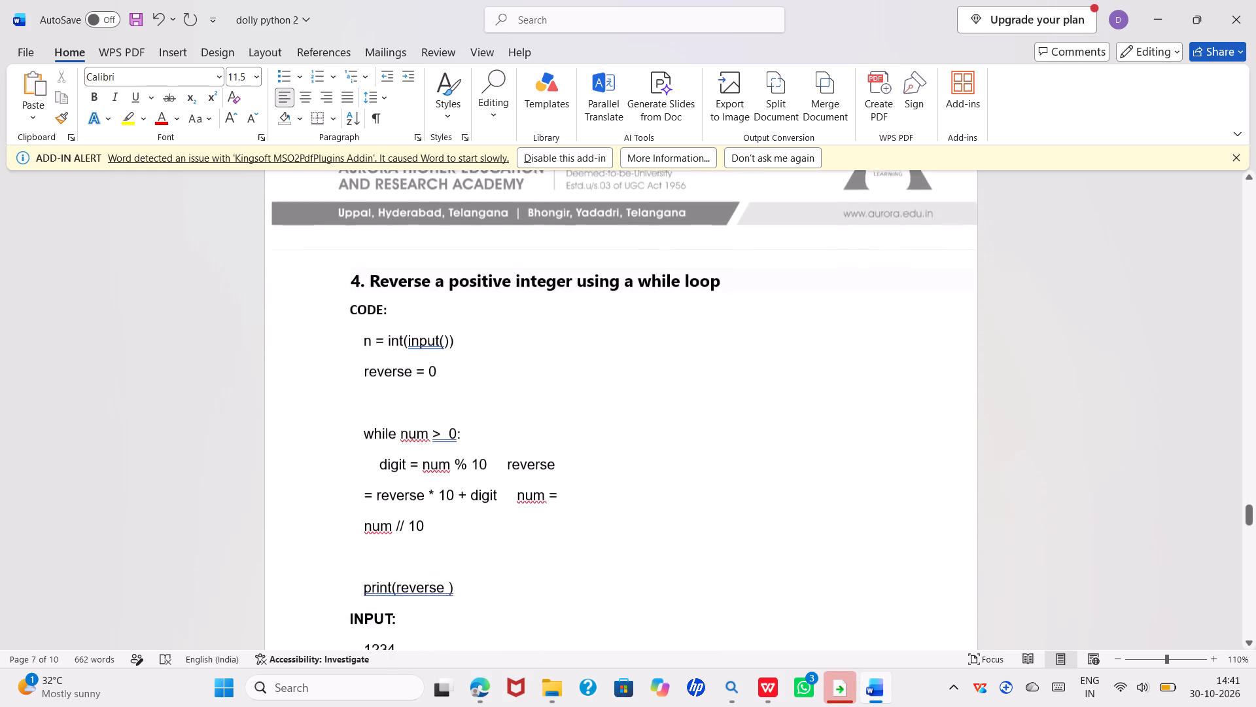
scroll(697, 321, down, 4)
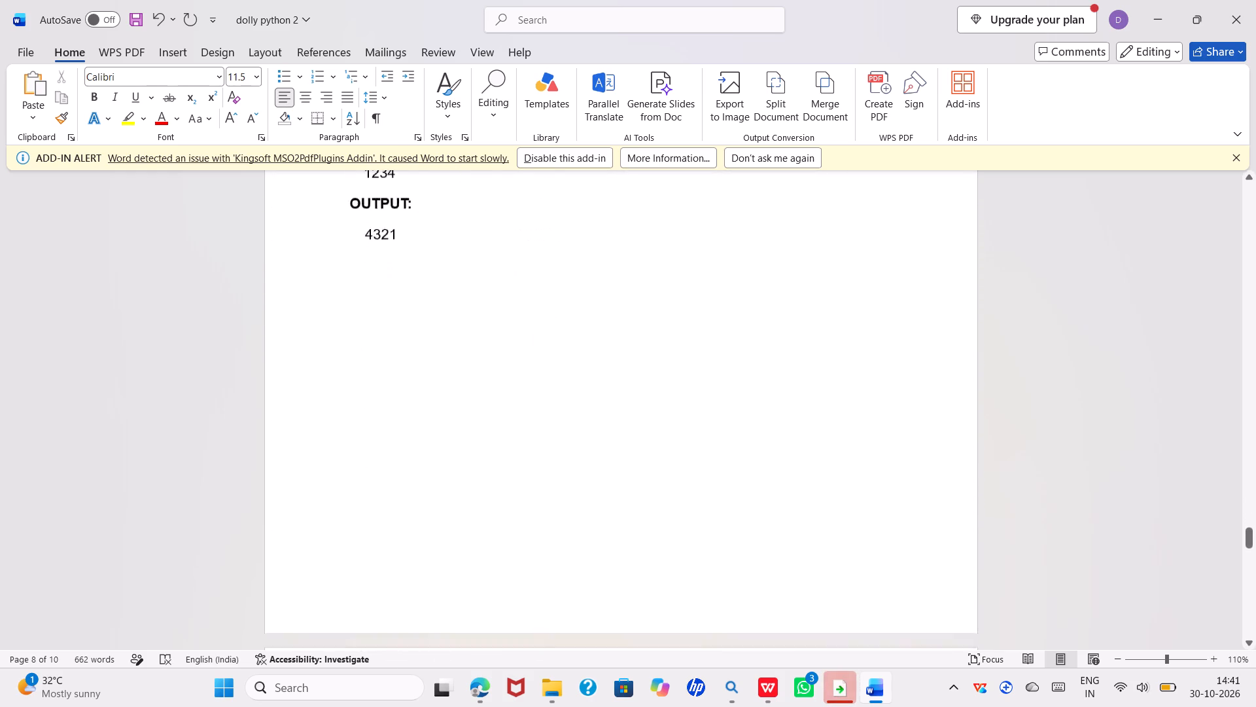
scroll(697, 321, down, 6)
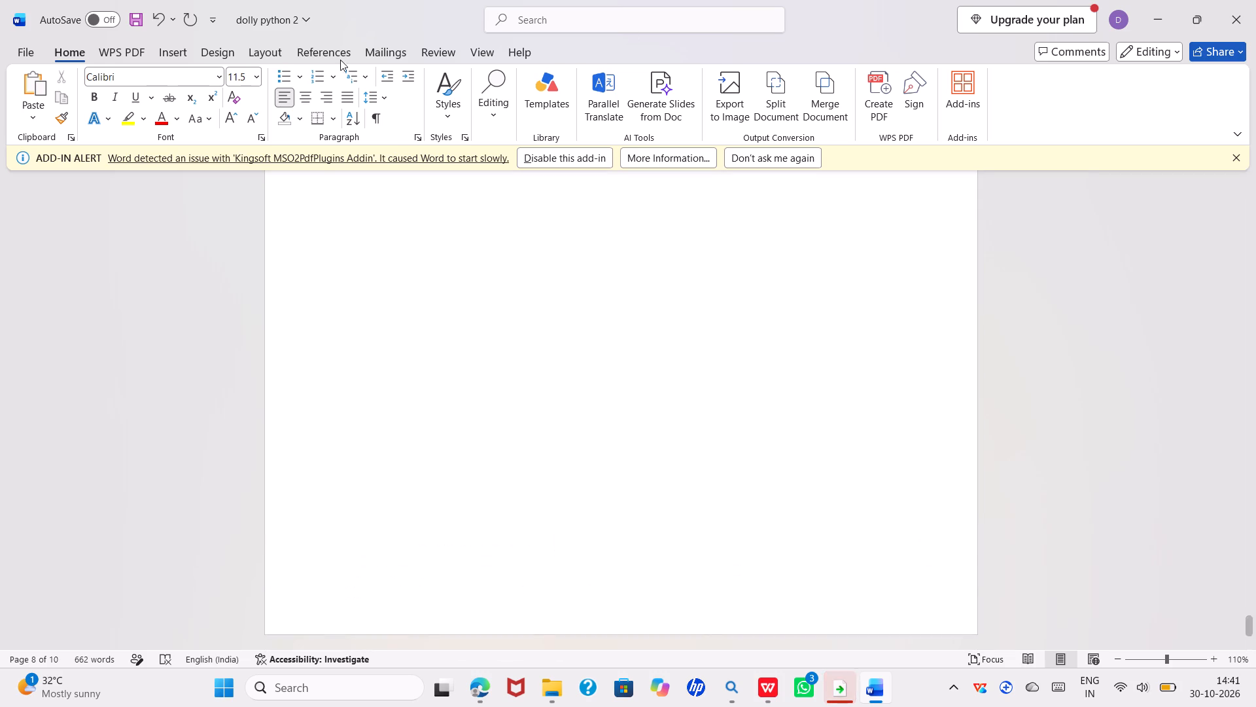
Create a PDF from the corrected Word document, saving its changes first.
click(884, 111)
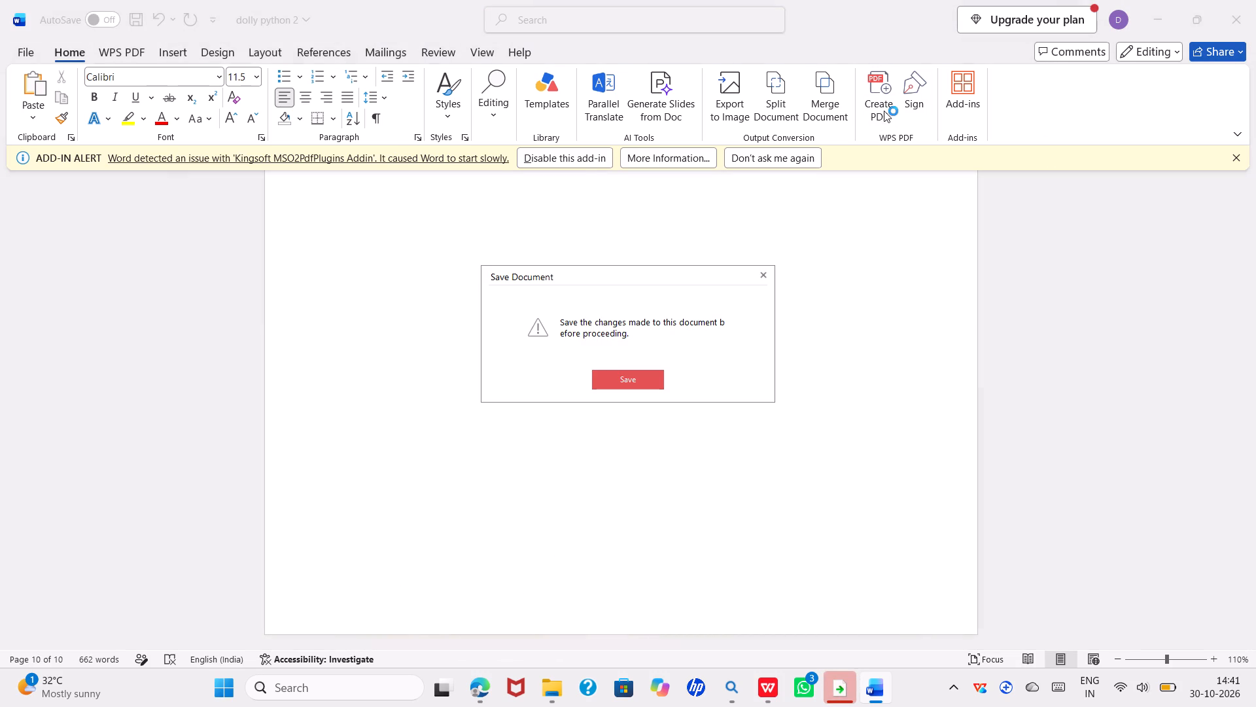
click(642, 372)
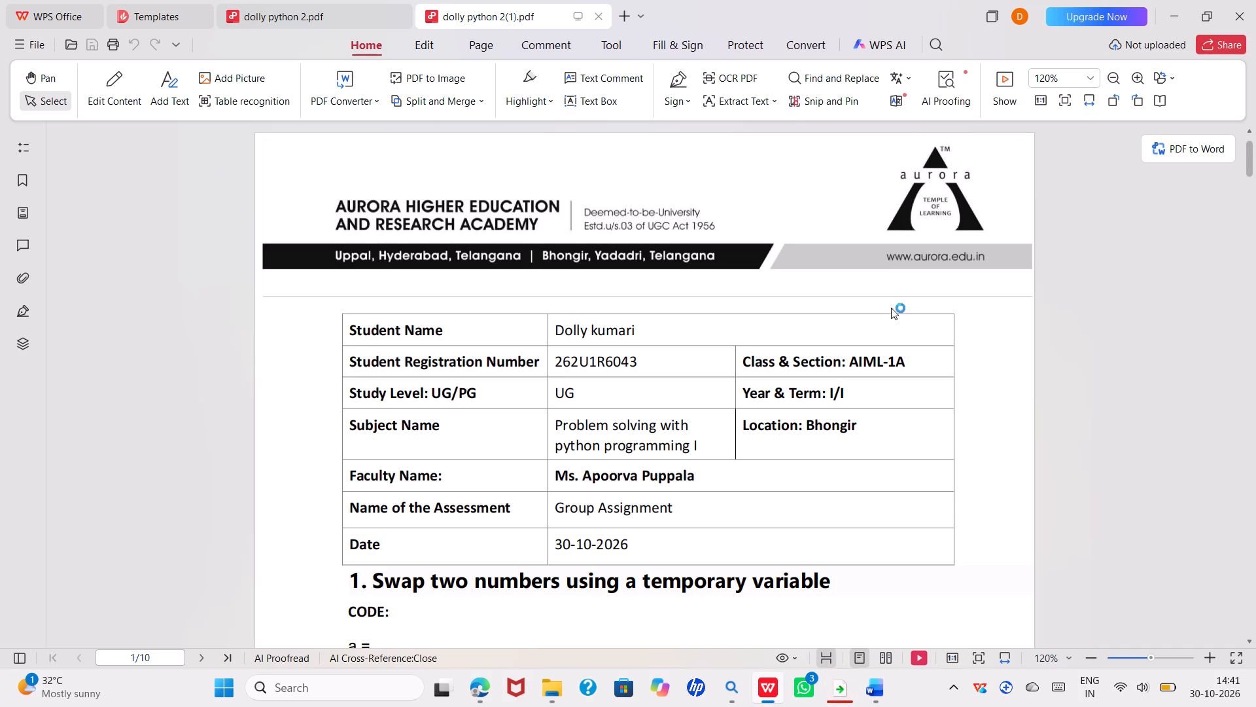
Look over the new PDF from the cover page to the explanation of the divisible-by-5 program.
scroll(826, 415, down, 4)
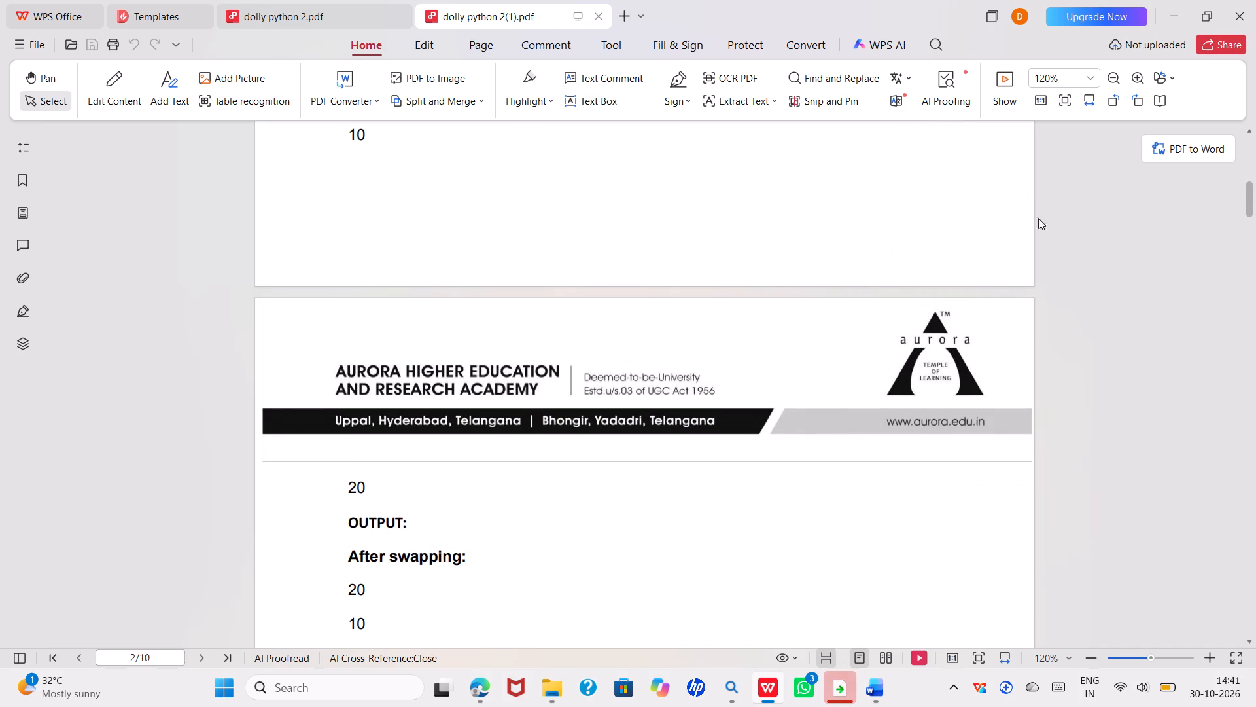
scroll(659, 436, up, 10)
scroll(659, 436, down, 10)
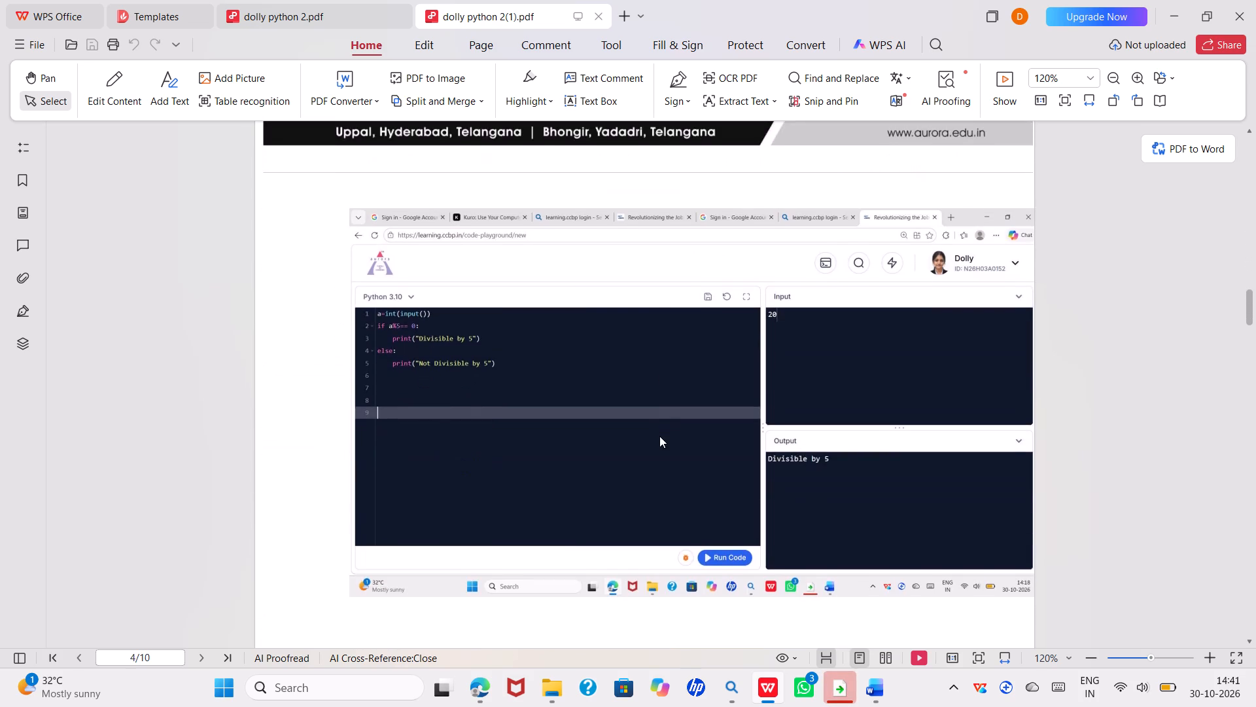
scroll(659, 436, down, 3)
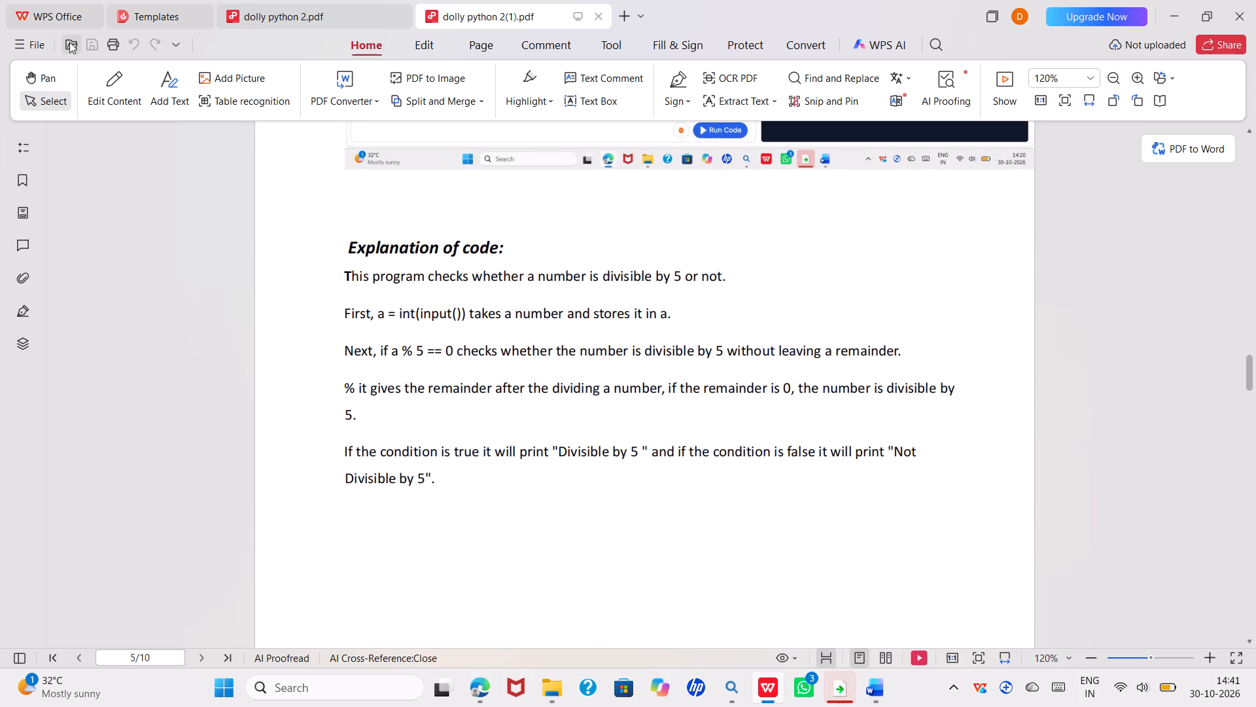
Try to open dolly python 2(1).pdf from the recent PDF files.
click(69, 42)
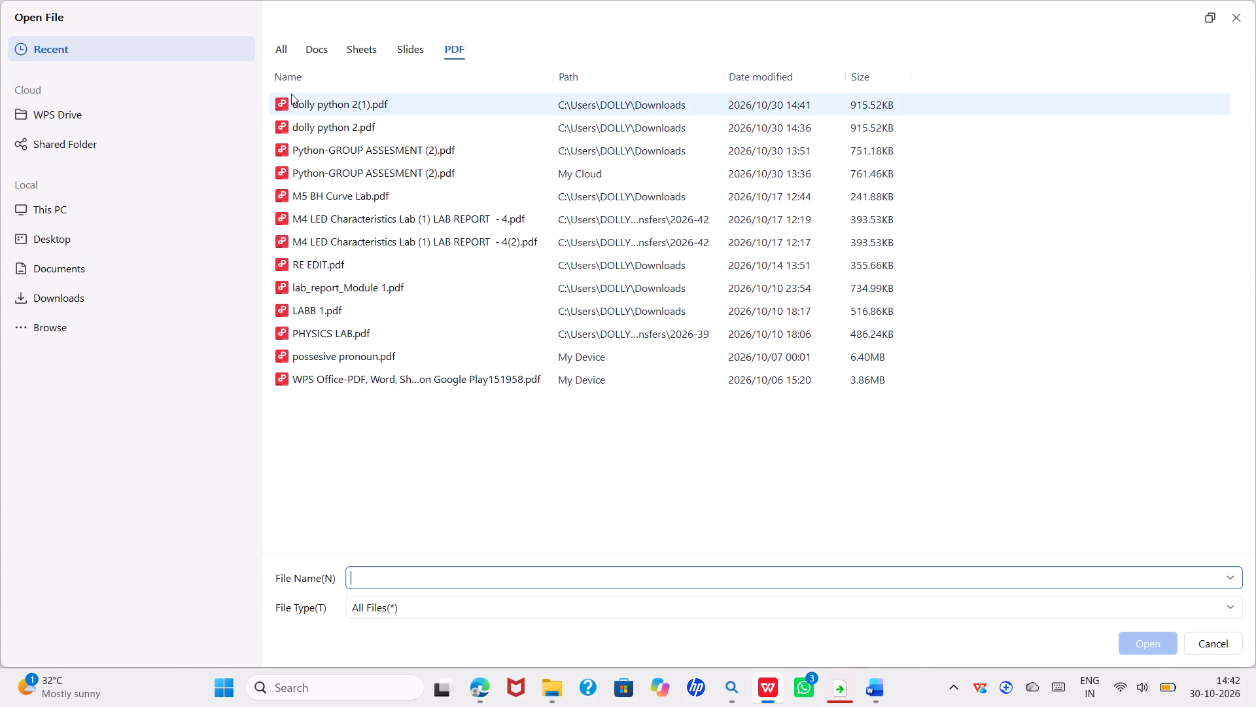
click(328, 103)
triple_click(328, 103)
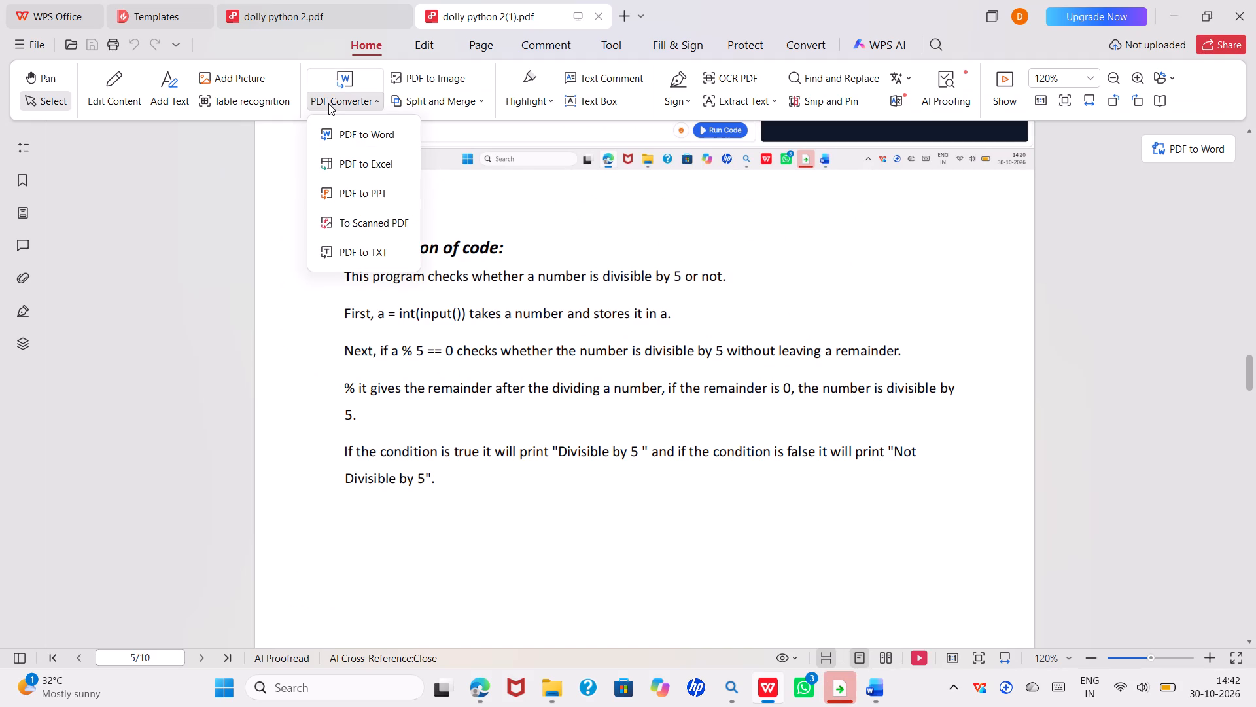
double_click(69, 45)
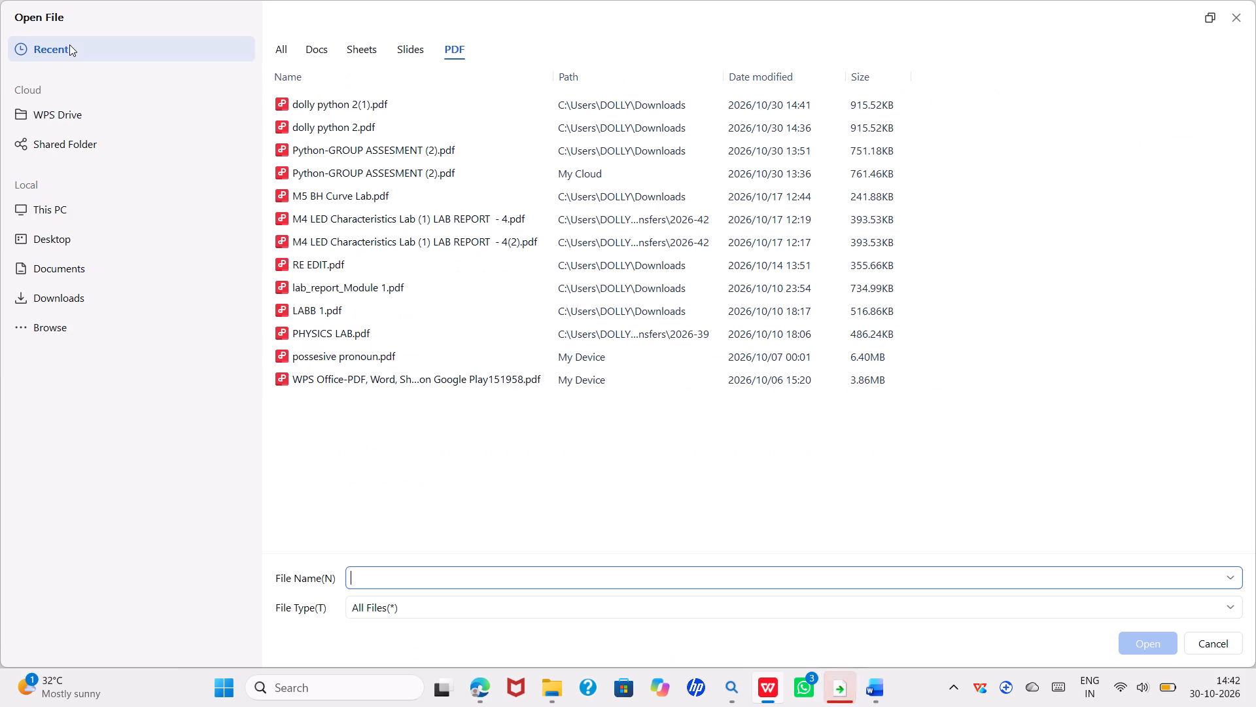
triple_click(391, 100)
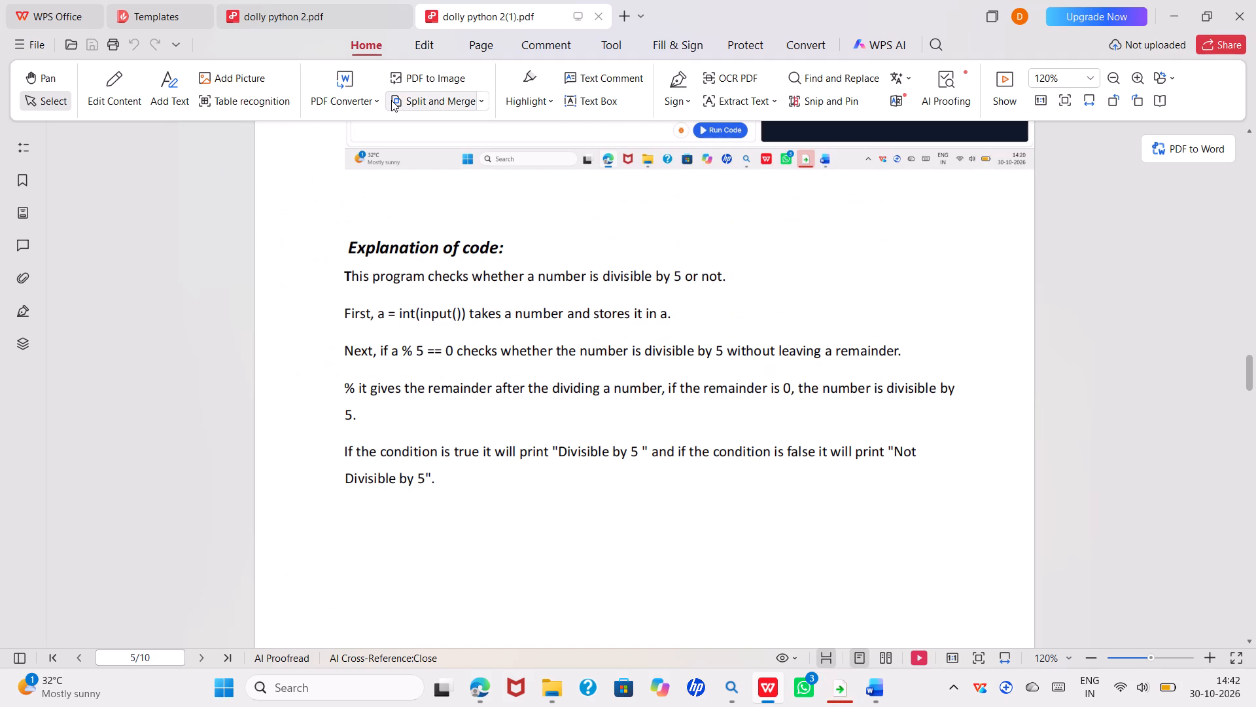
Close WPS Office together with its open PDF files.
scroll(439, 198, up, 10)
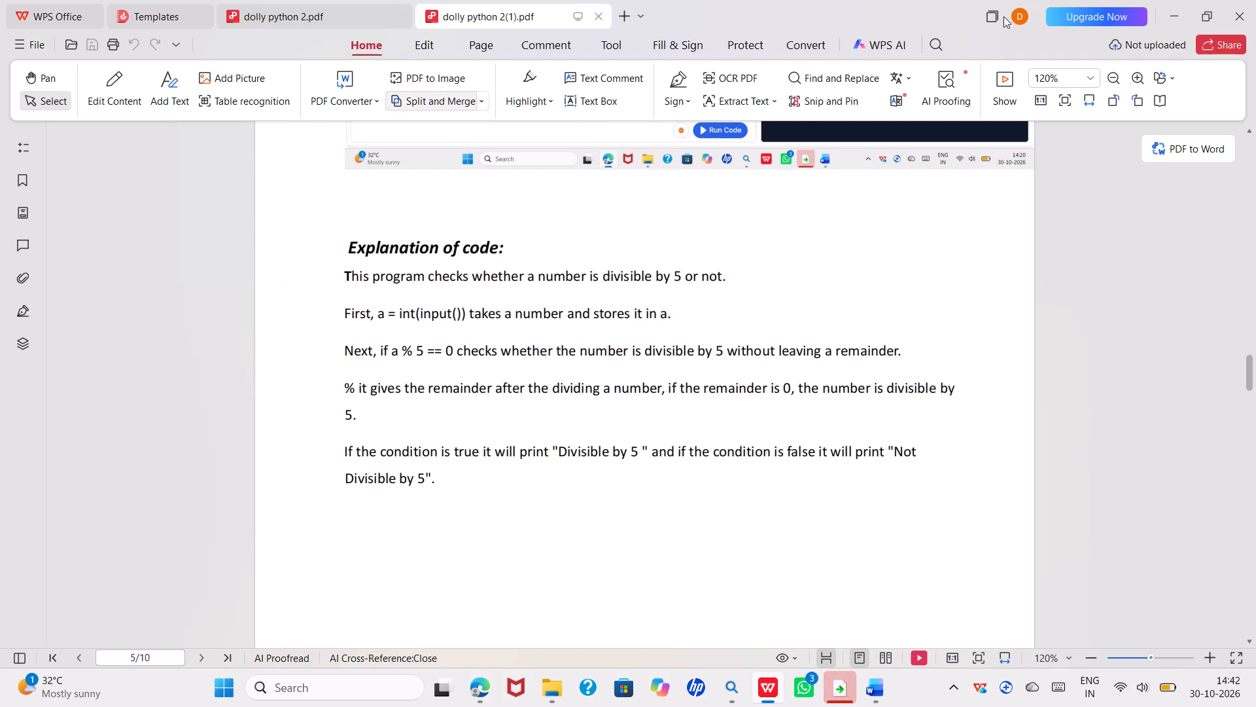
click(1232, 13)
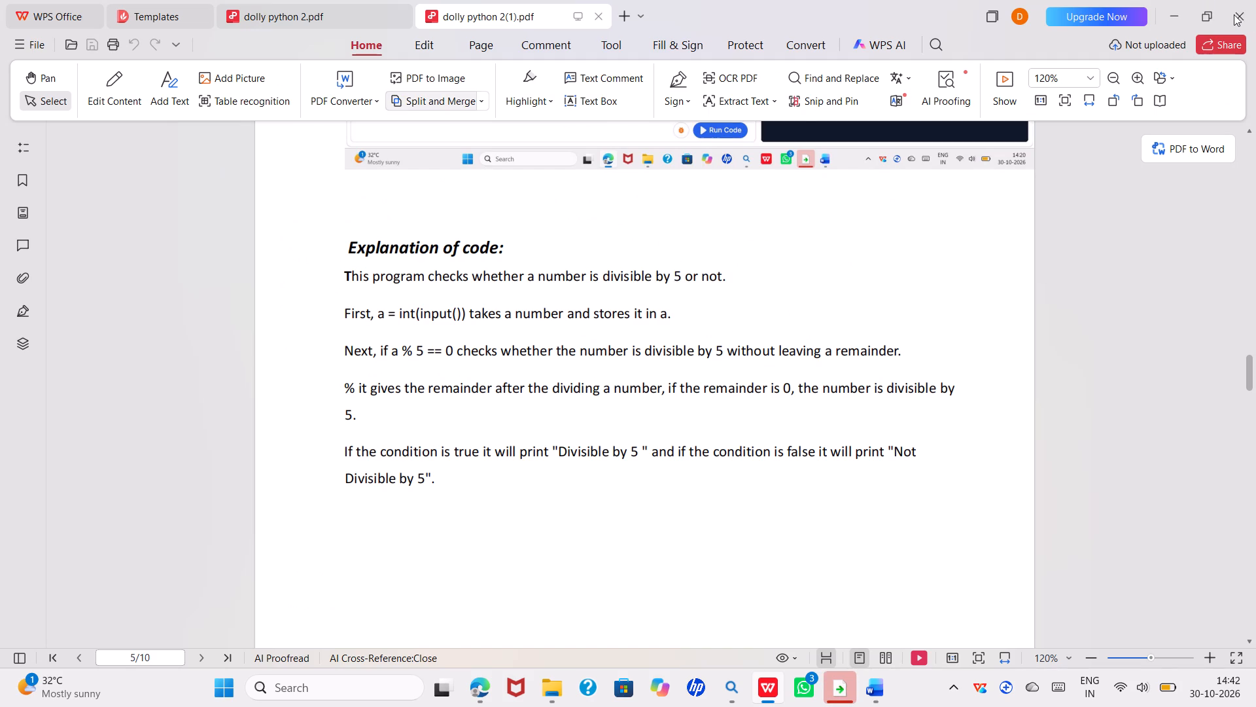
triple_click(1240, 14)
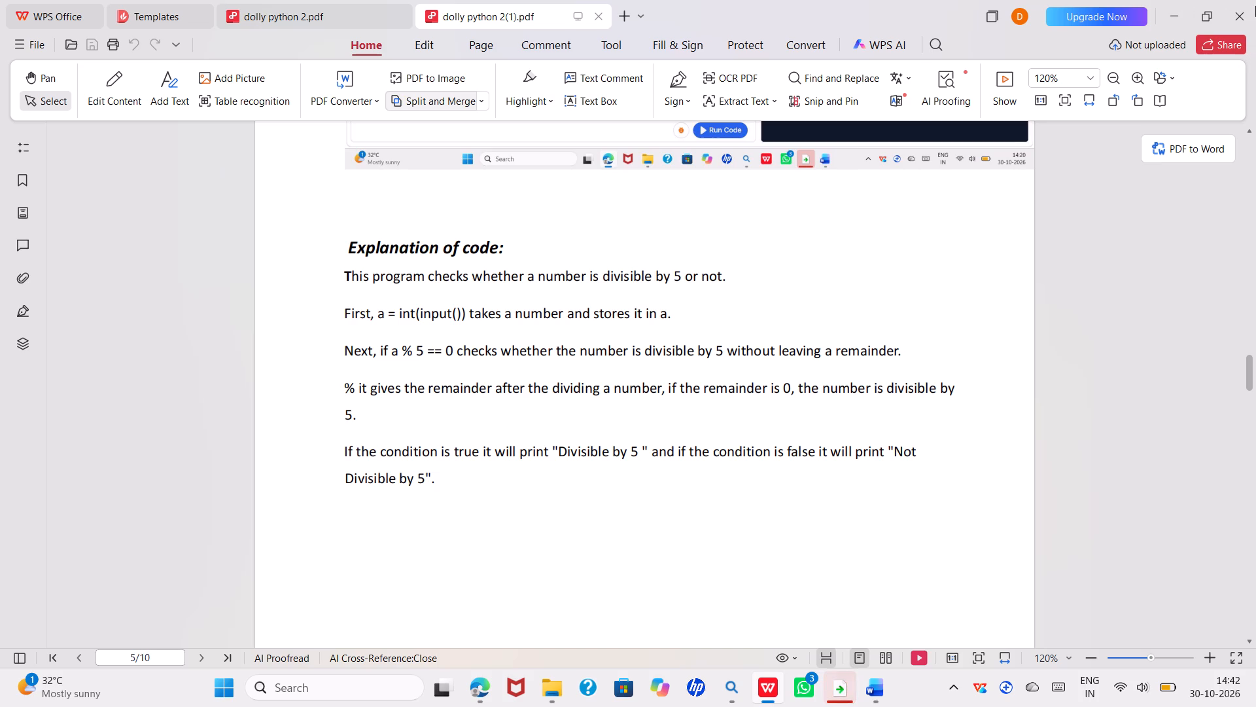
scroll(1230, 12, up, 20)
scroll(1230, 12, up, 20)
scroll(1230, 12, up, 8)
double_click(1230, 12)
scroll(1230, 12, up, 20)
scroll(1230, 12, up, 20)
scroll(1230, 12, up, 20)
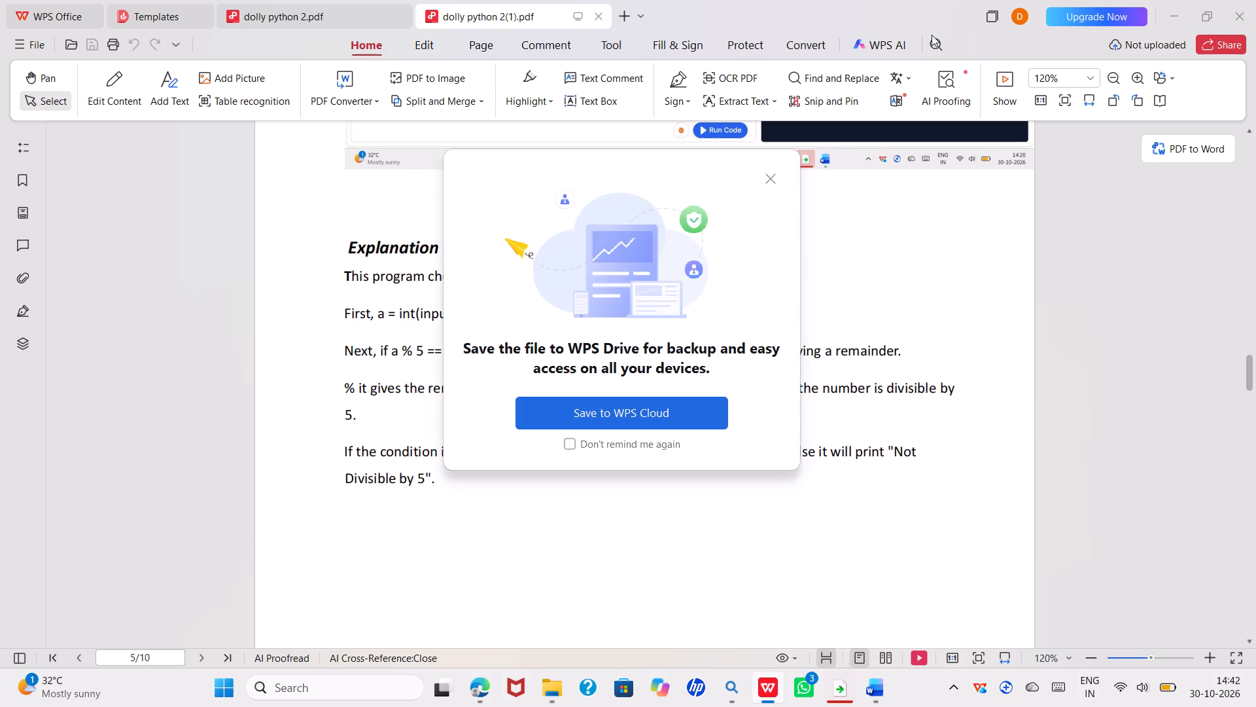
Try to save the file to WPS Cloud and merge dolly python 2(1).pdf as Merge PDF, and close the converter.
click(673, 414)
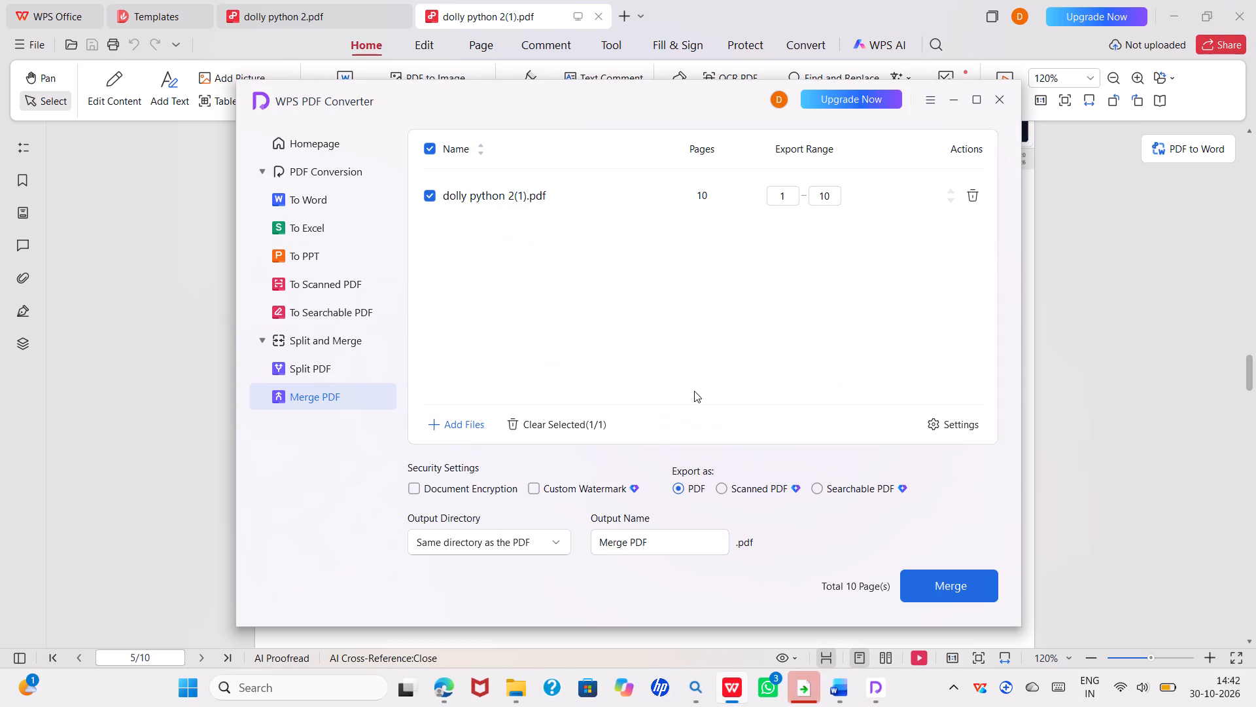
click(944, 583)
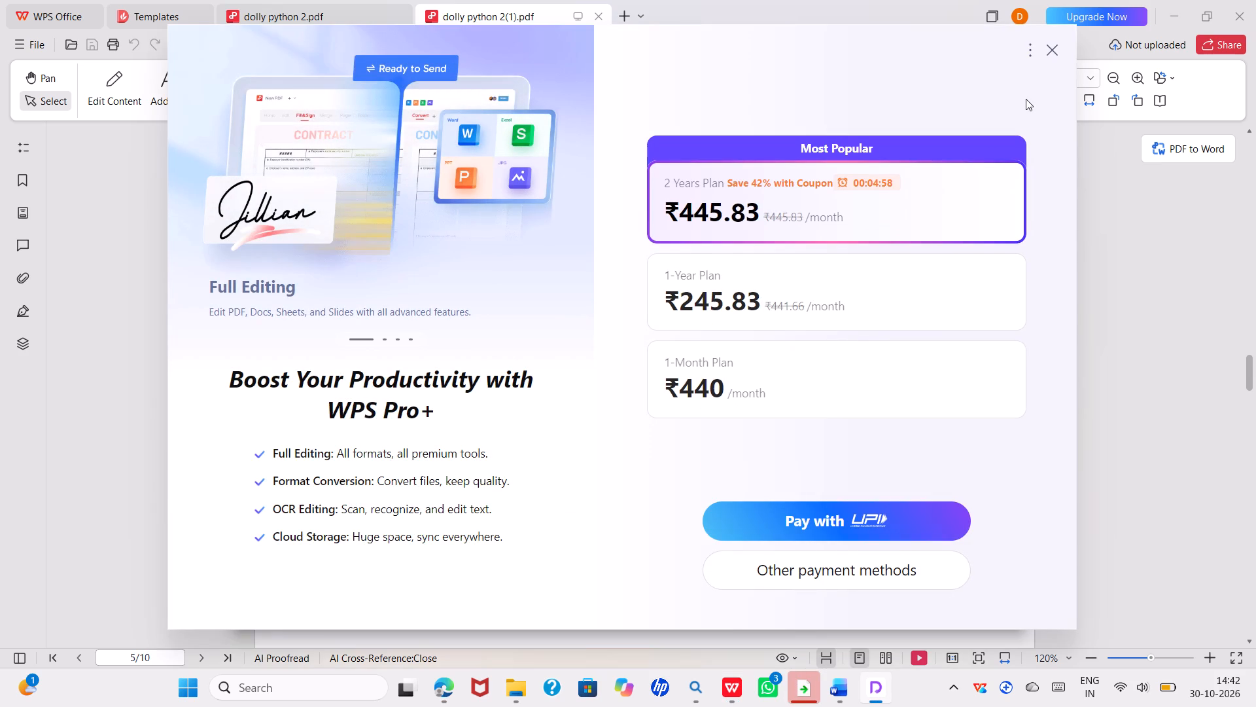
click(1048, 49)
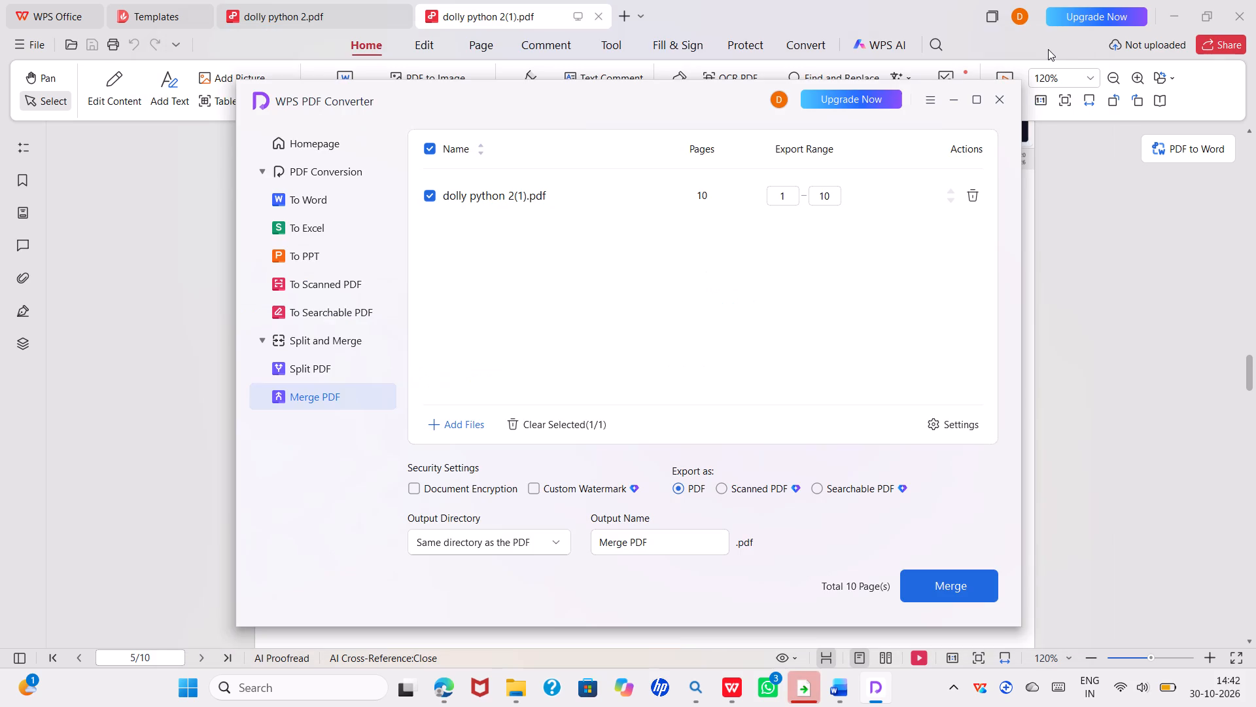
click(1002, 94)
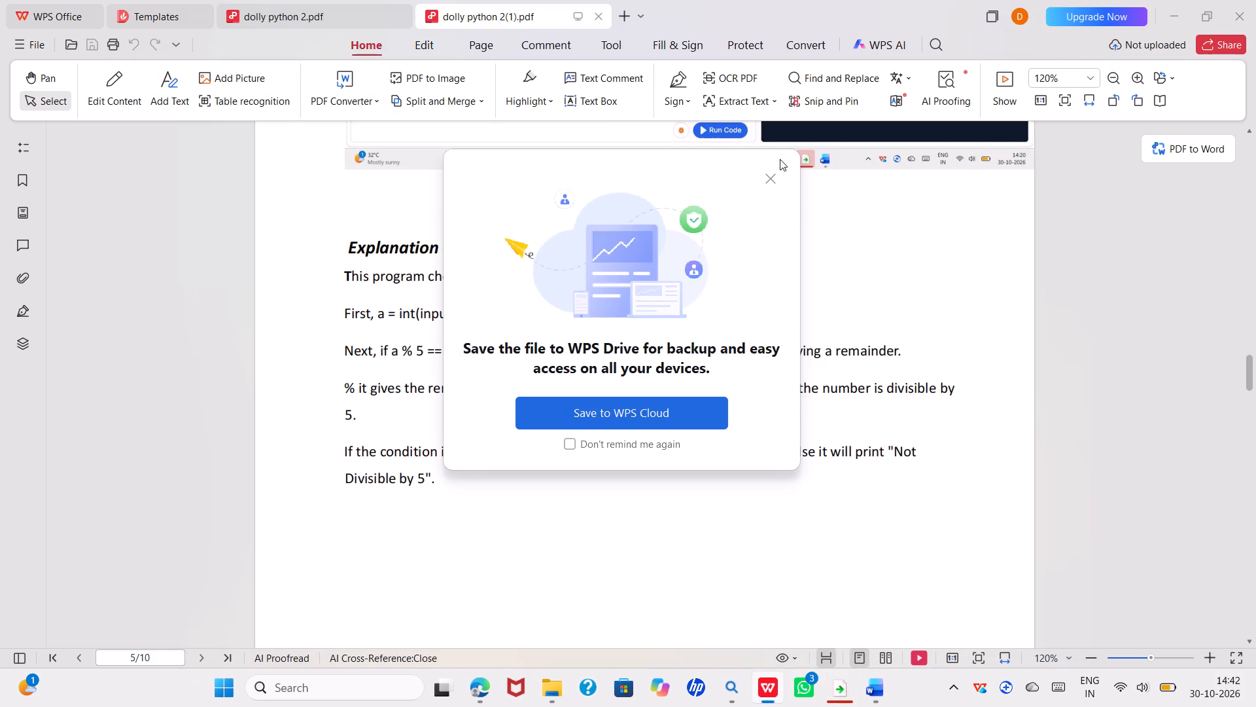
Decline the WPS Drive backup offer to finish closing the PDFs.
click(773, 176)
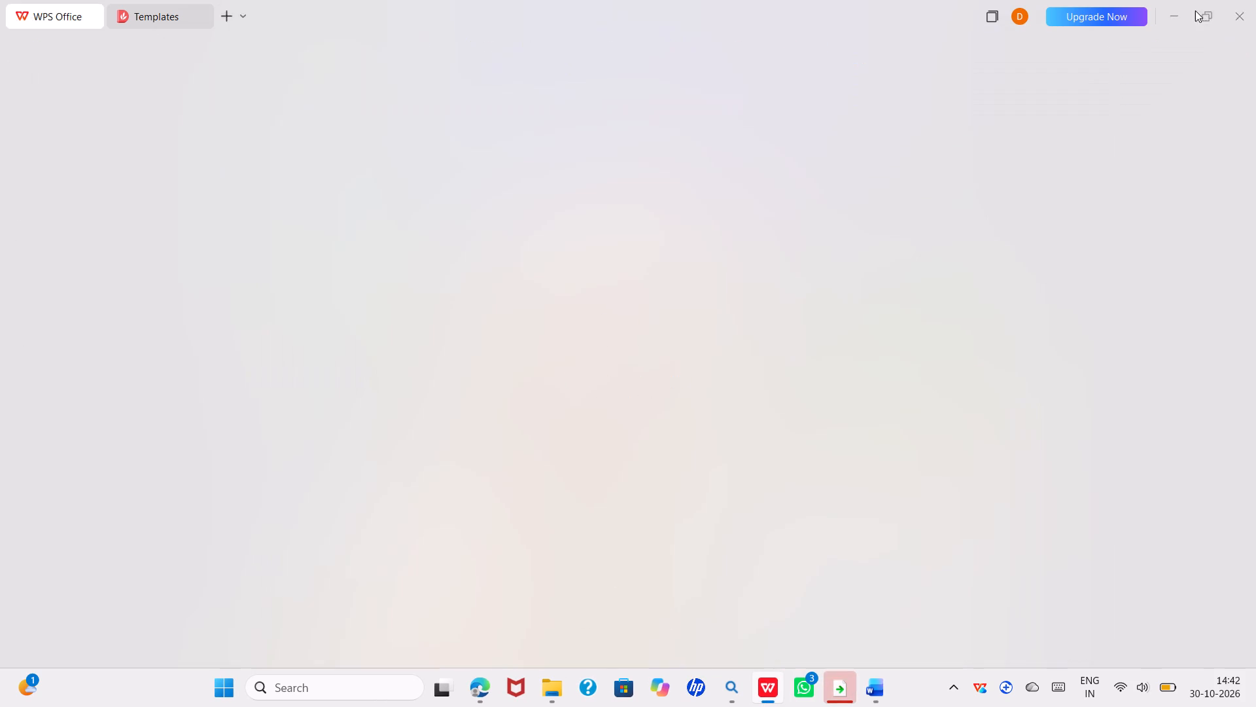
Minimise the Word and browser windows and show the Downloads folder in File Explorer.
click(1158, 23)
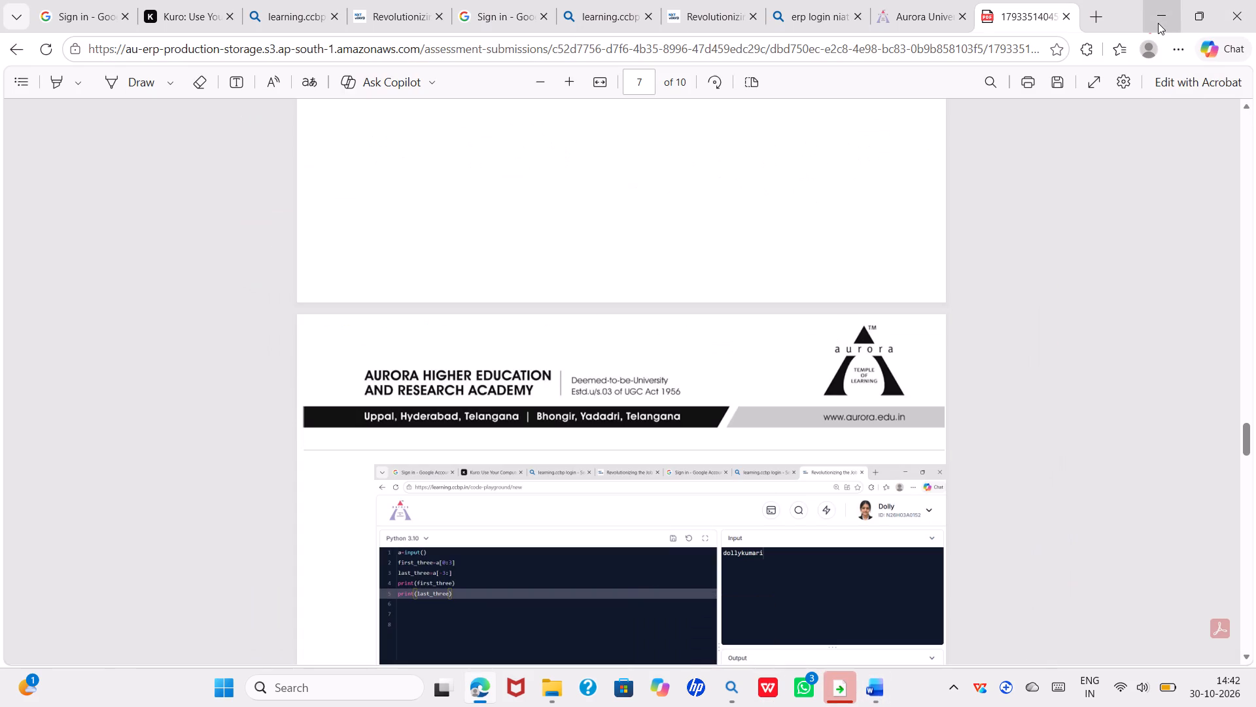
click(1158, 23)
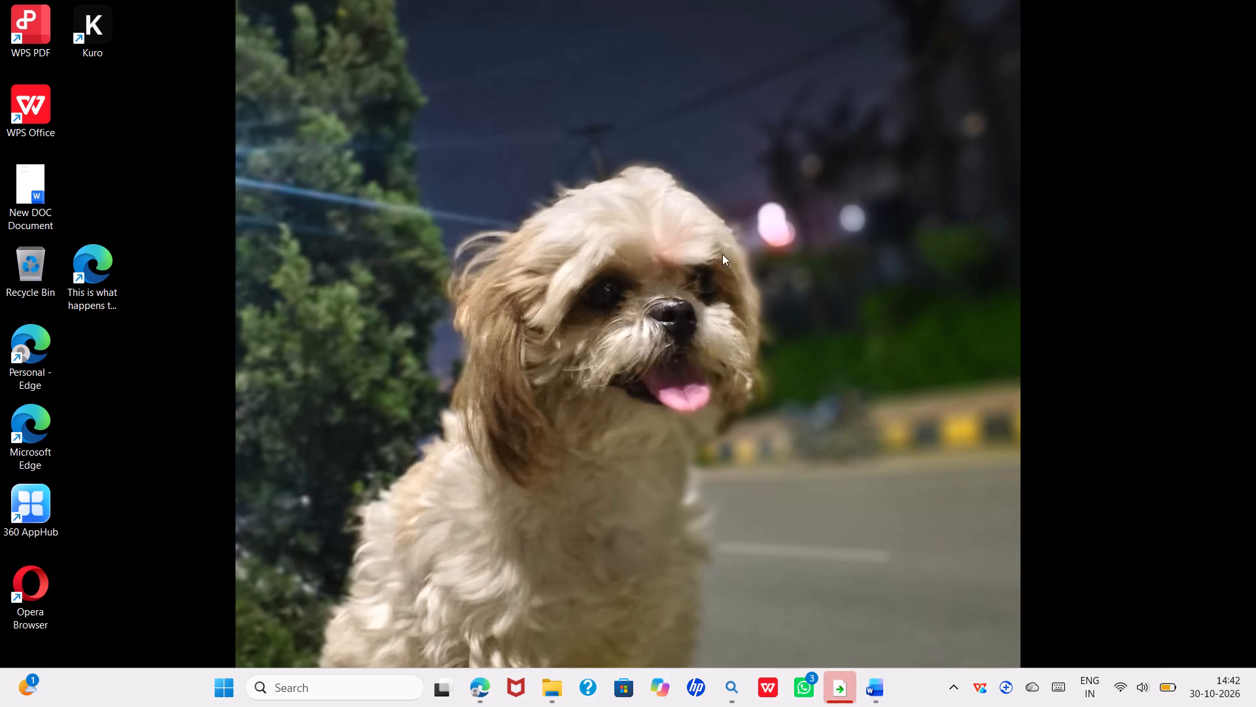
click(551, 678)
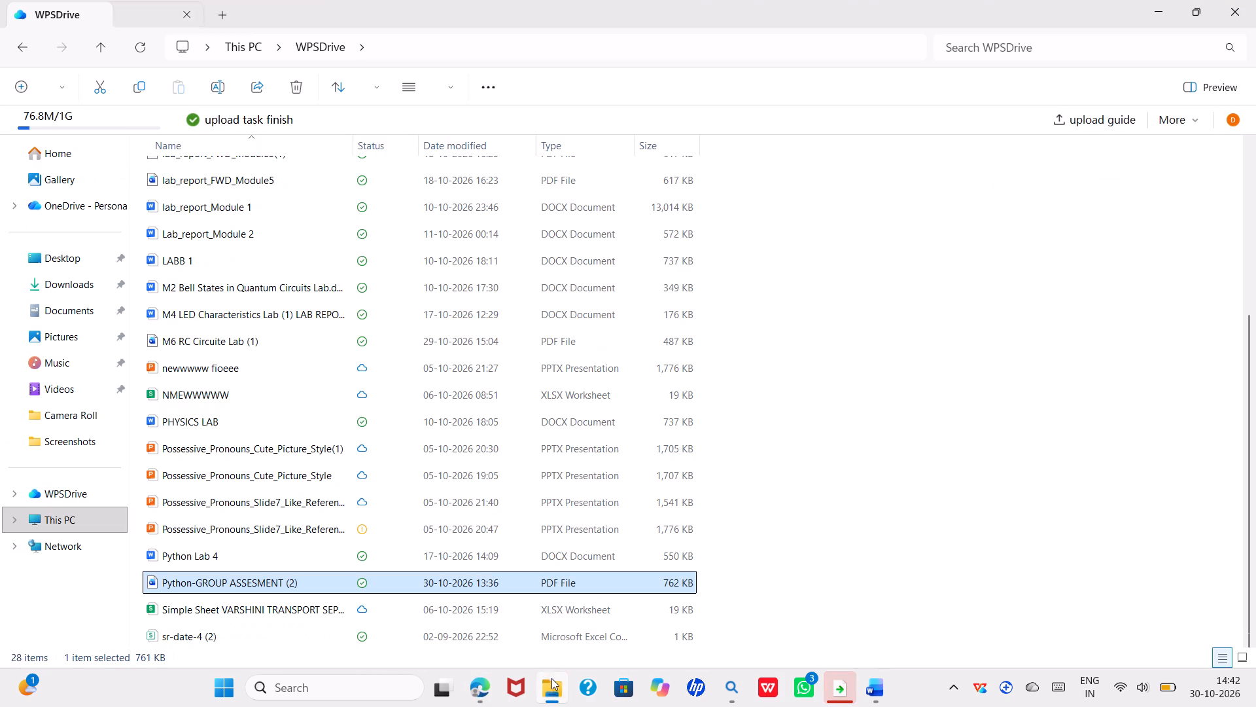
scroll(424, 648, down, 1)
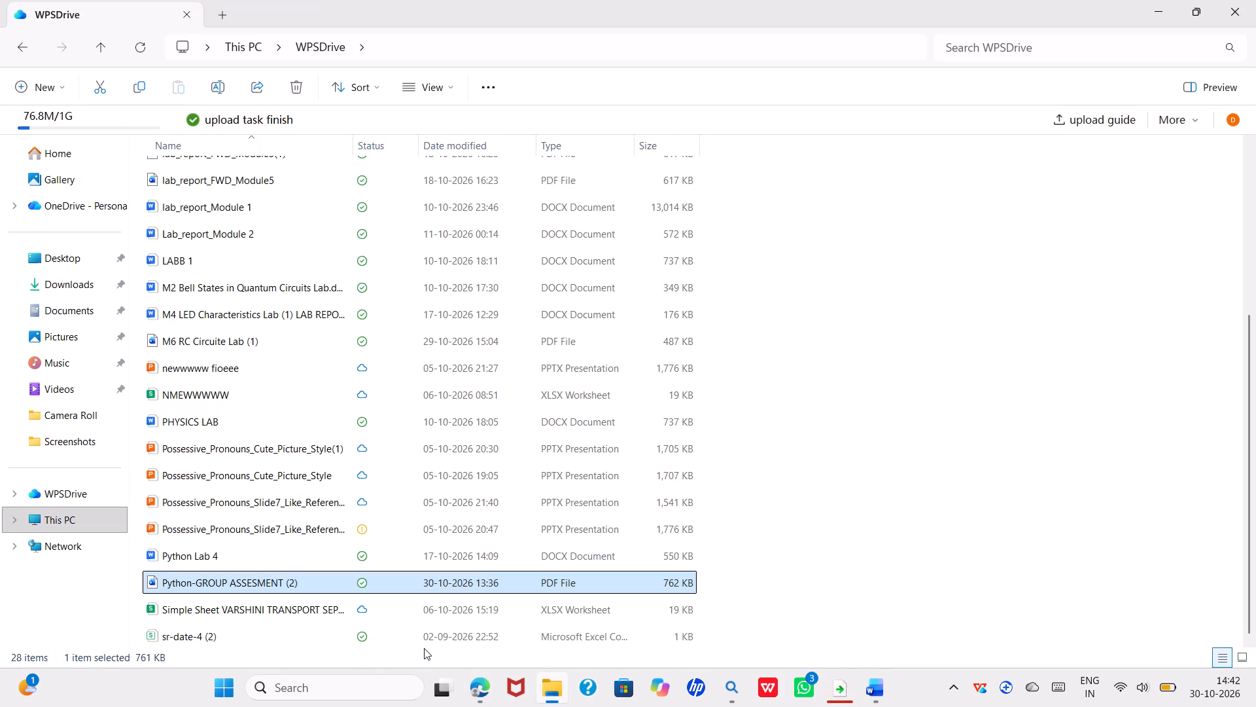
scroll(424, 648, down, 1)
scroll(424, 648, up, 1)
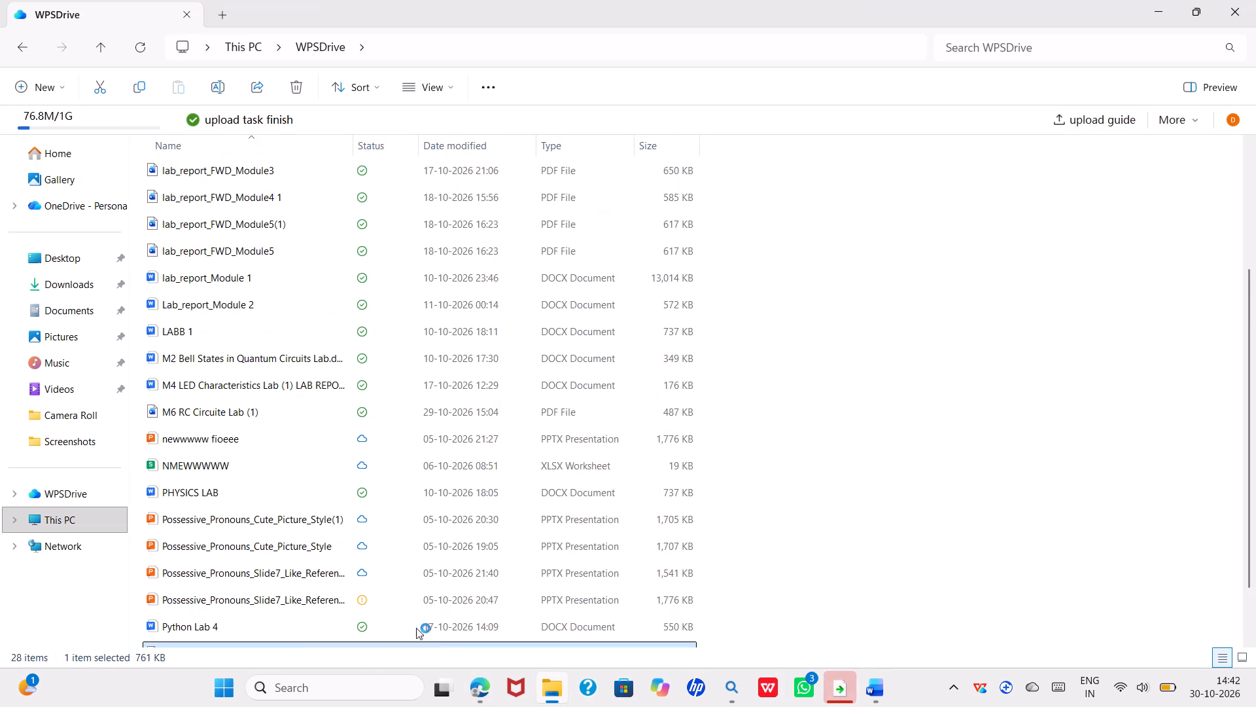
click(50, 200)
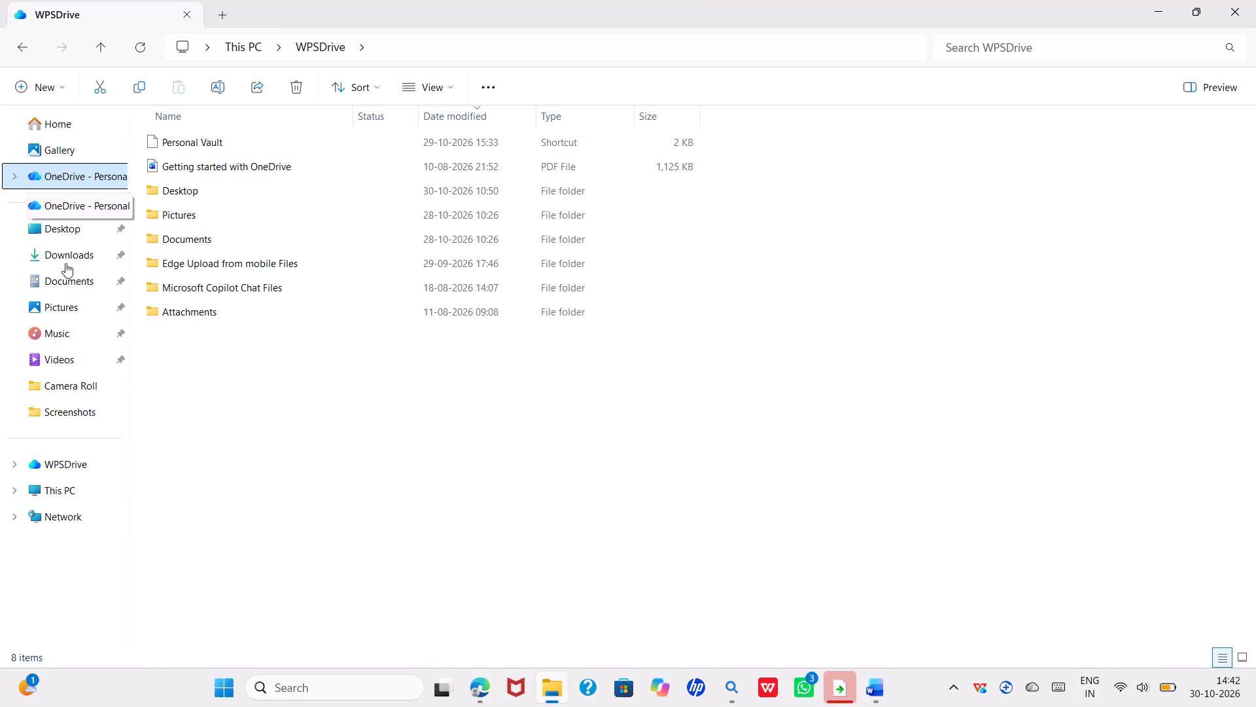
click(78, 257)
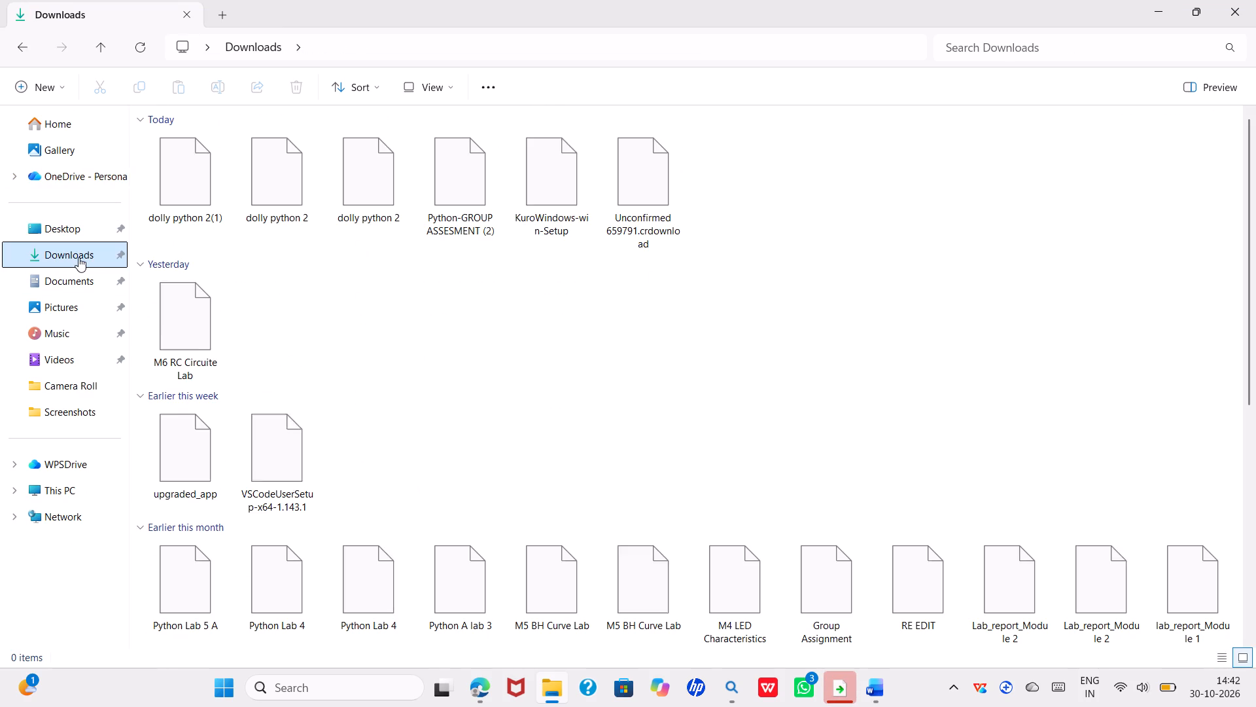
Open dolly python 2(1) from Downloads with Word just once, accepting its conversion to an editable document.
double_click(189, 190)
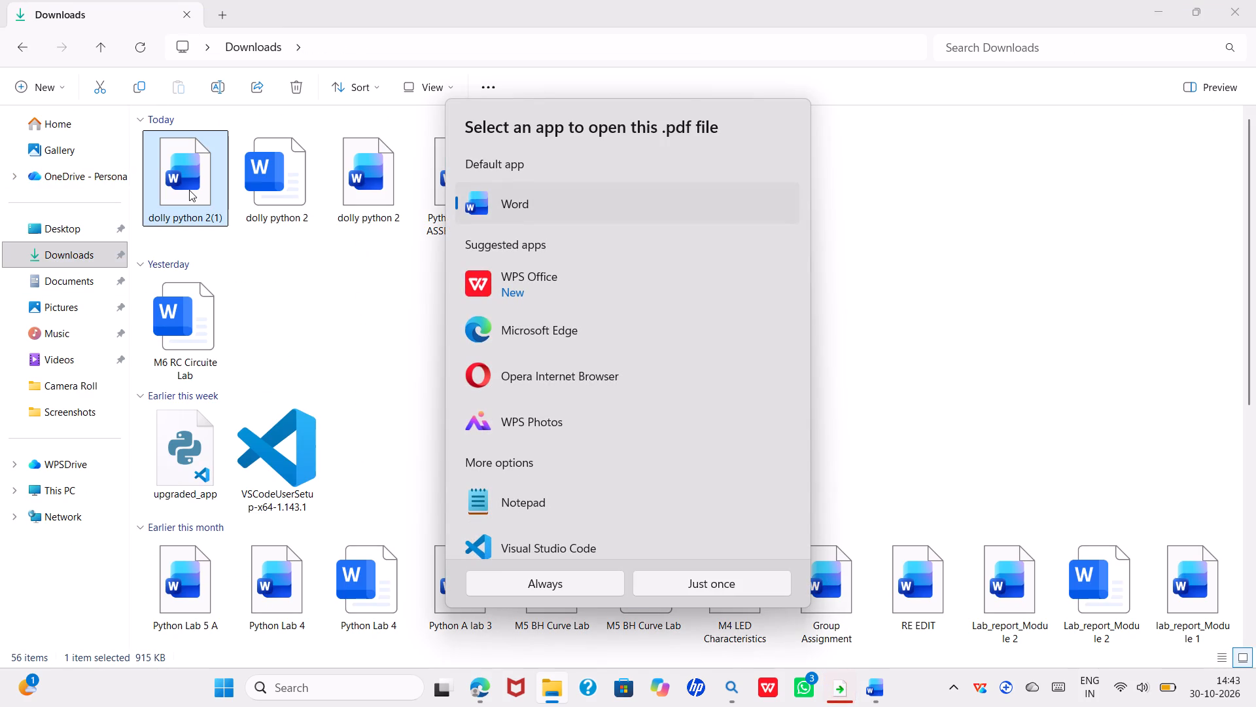
click(670, 574)
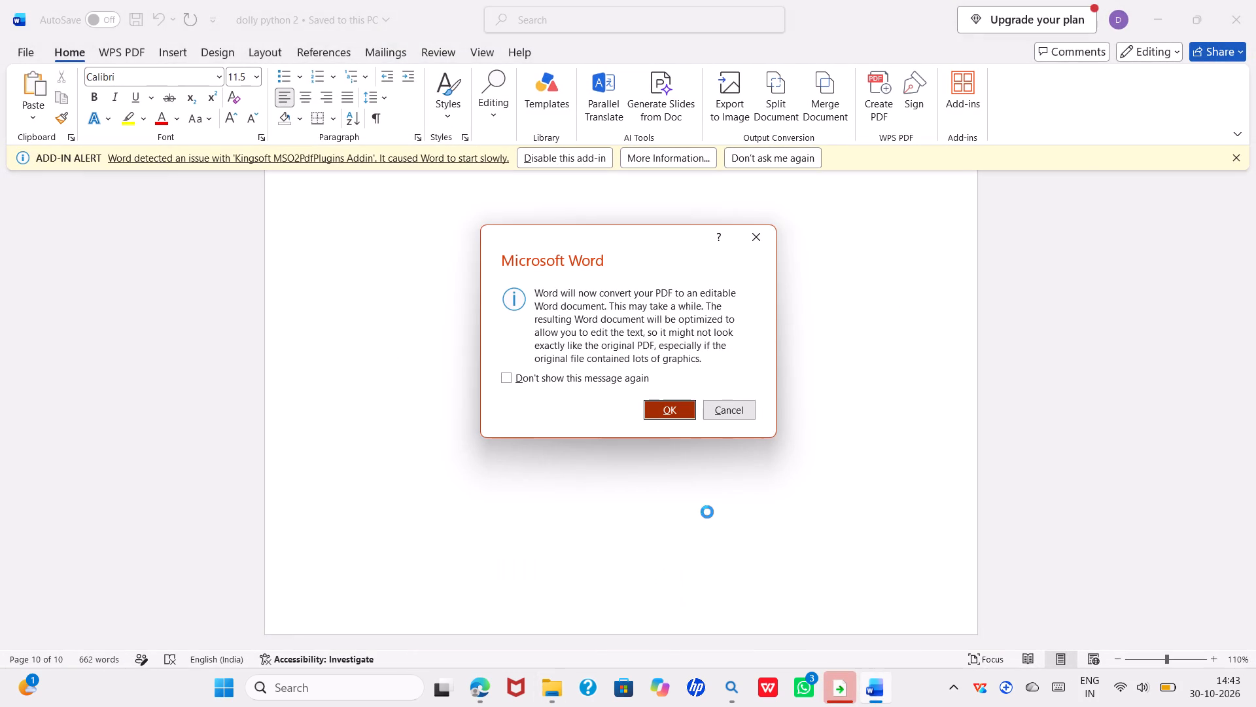
click(678, 416)
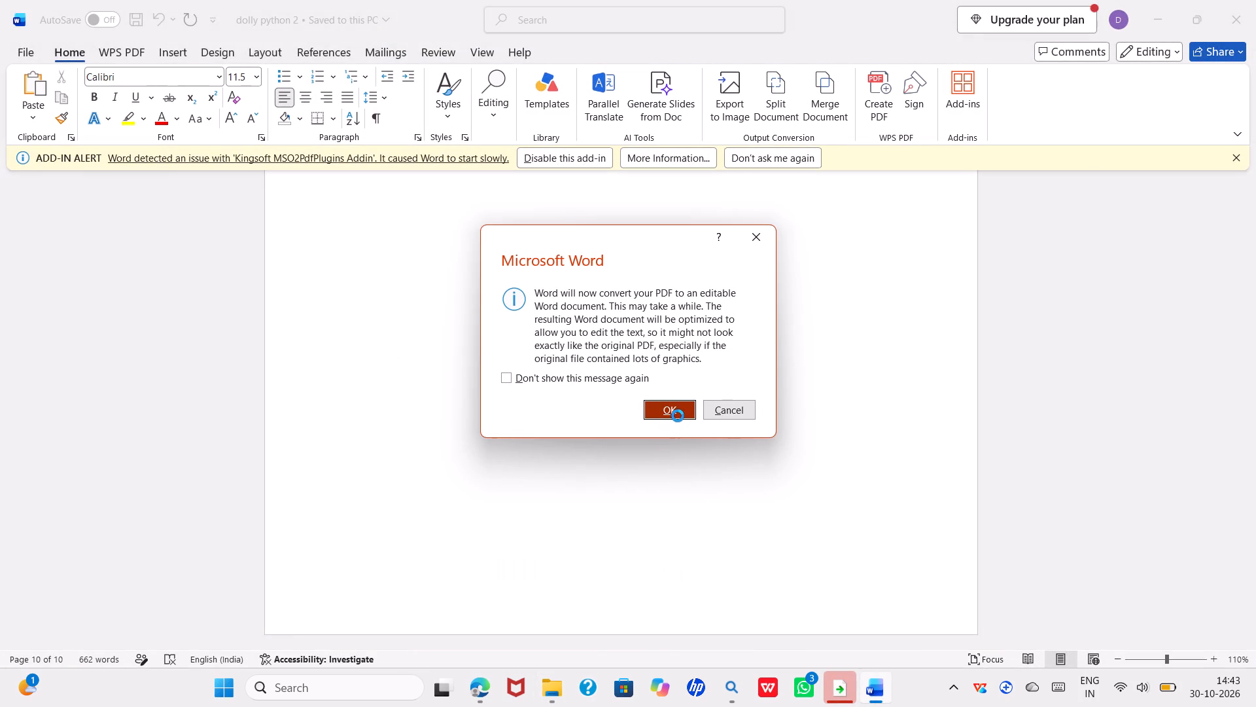
click(678, 410)
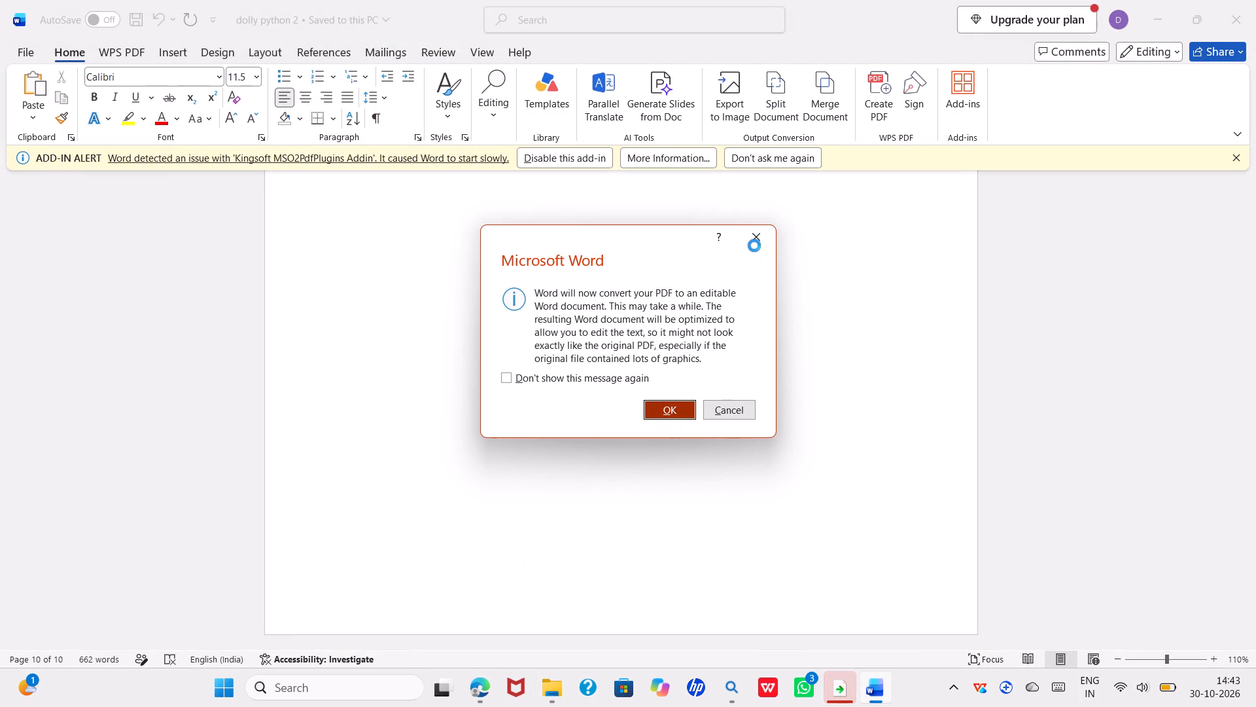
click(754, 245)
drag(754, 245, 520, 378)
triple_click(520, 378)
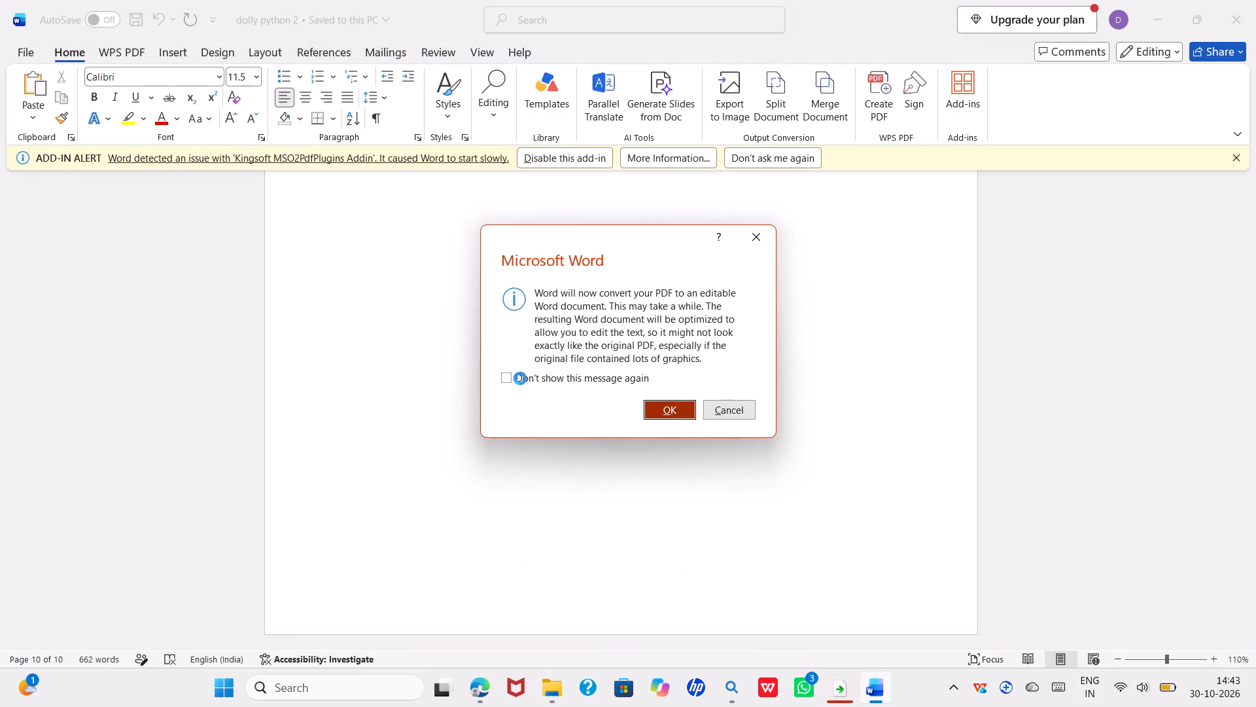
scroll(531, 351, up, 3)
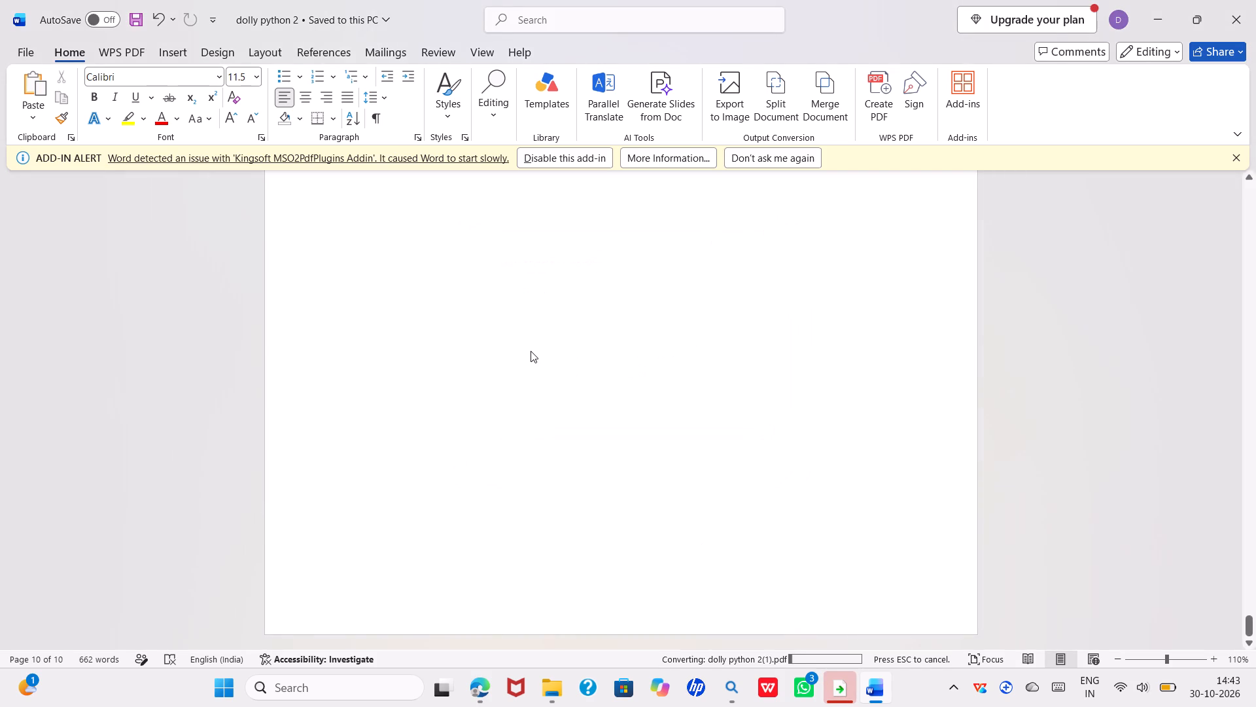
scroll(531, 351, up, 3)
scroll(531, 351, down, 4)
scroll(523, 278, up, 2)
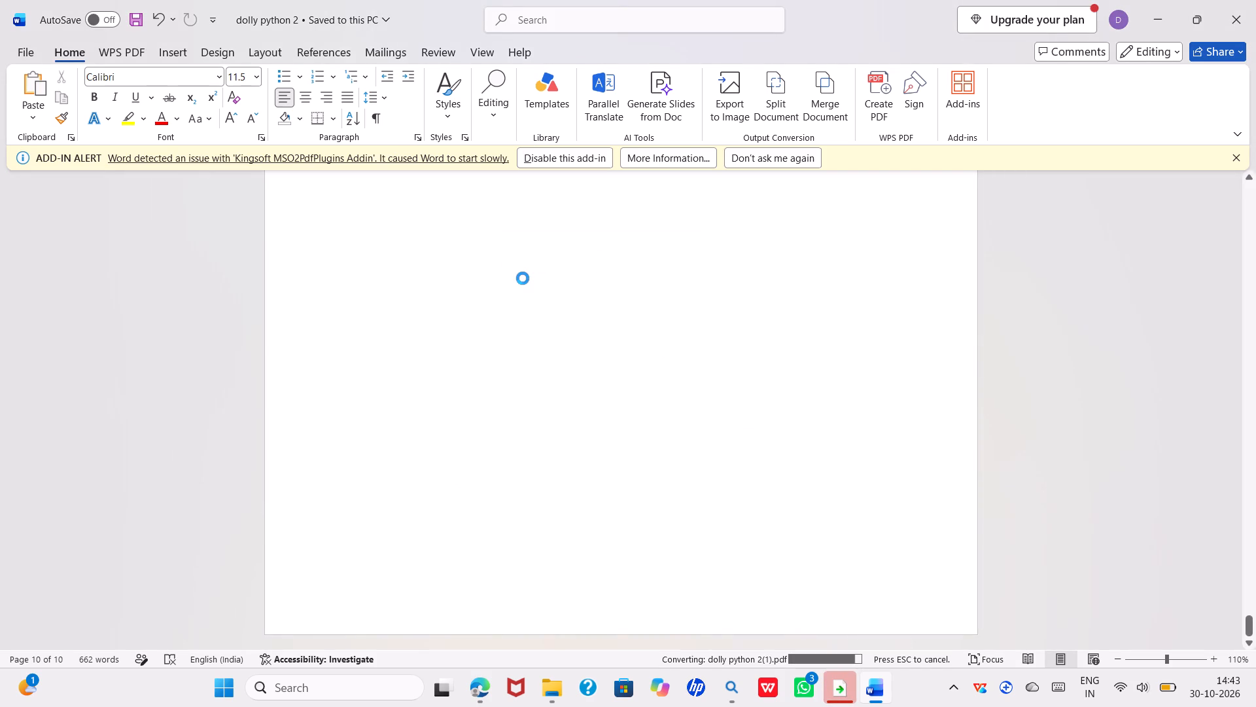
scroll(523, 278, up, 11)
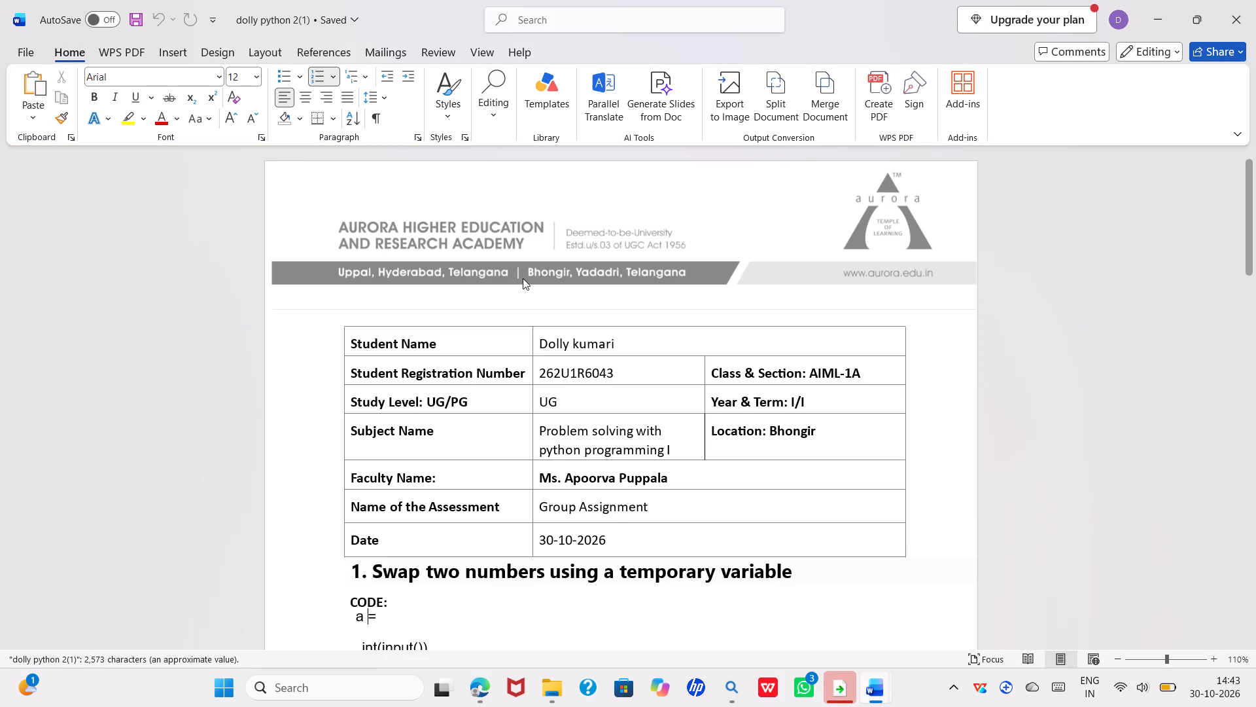
Examine the converted dolly python 2(1) document from the cover table to its final pages, checking the code, outputs, screenshots and explanations.
scroll(523, 278, up, 2)
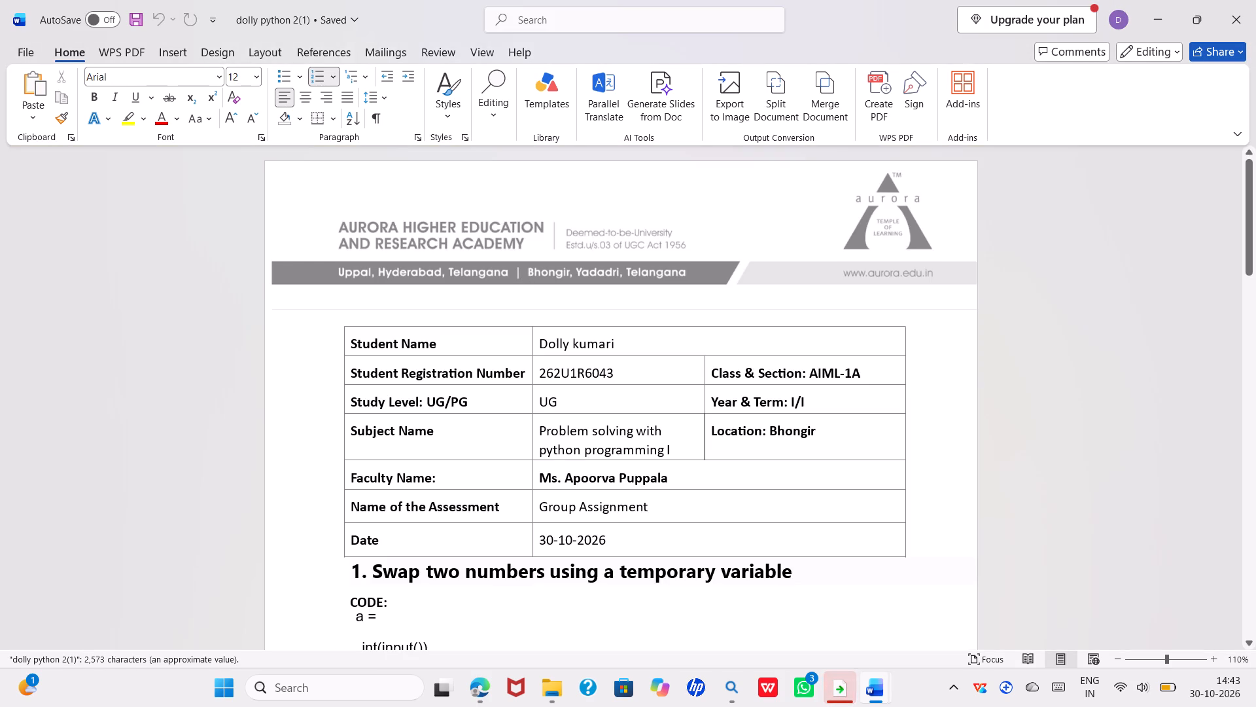
scroll(741, 480, down, 6)
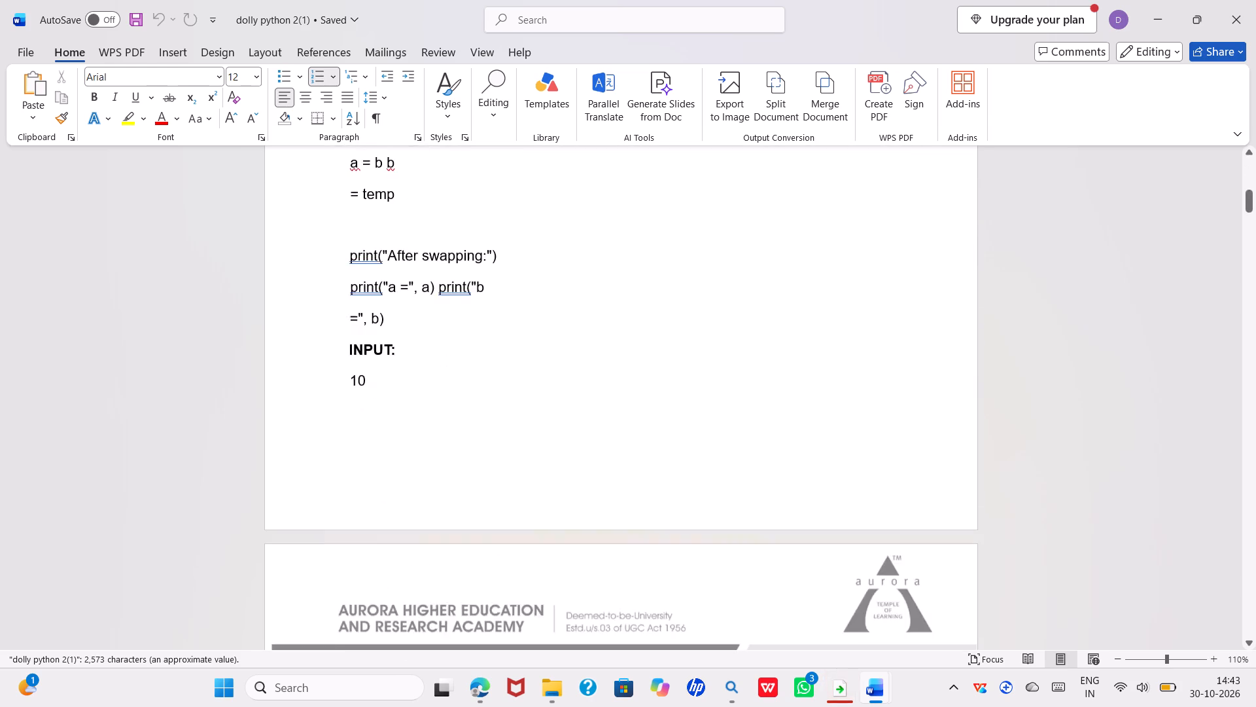
scroll(741, 480, down, 7)
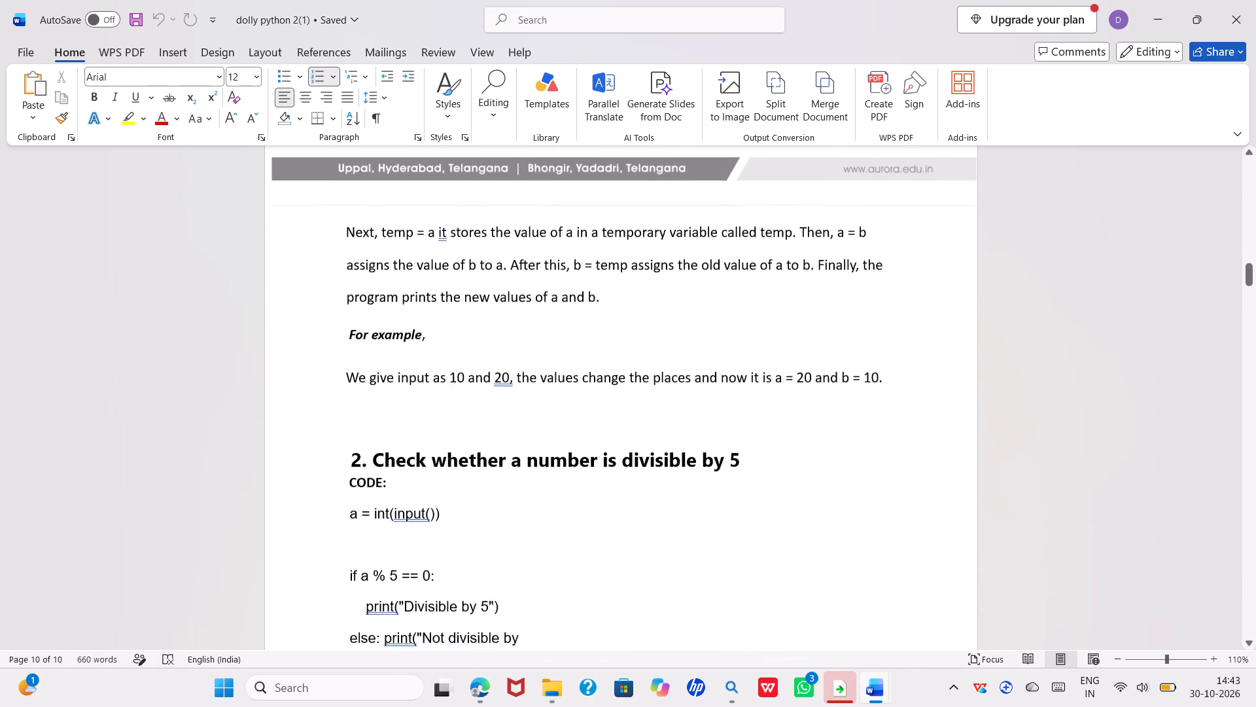
scroll(741, 480, down, 4)
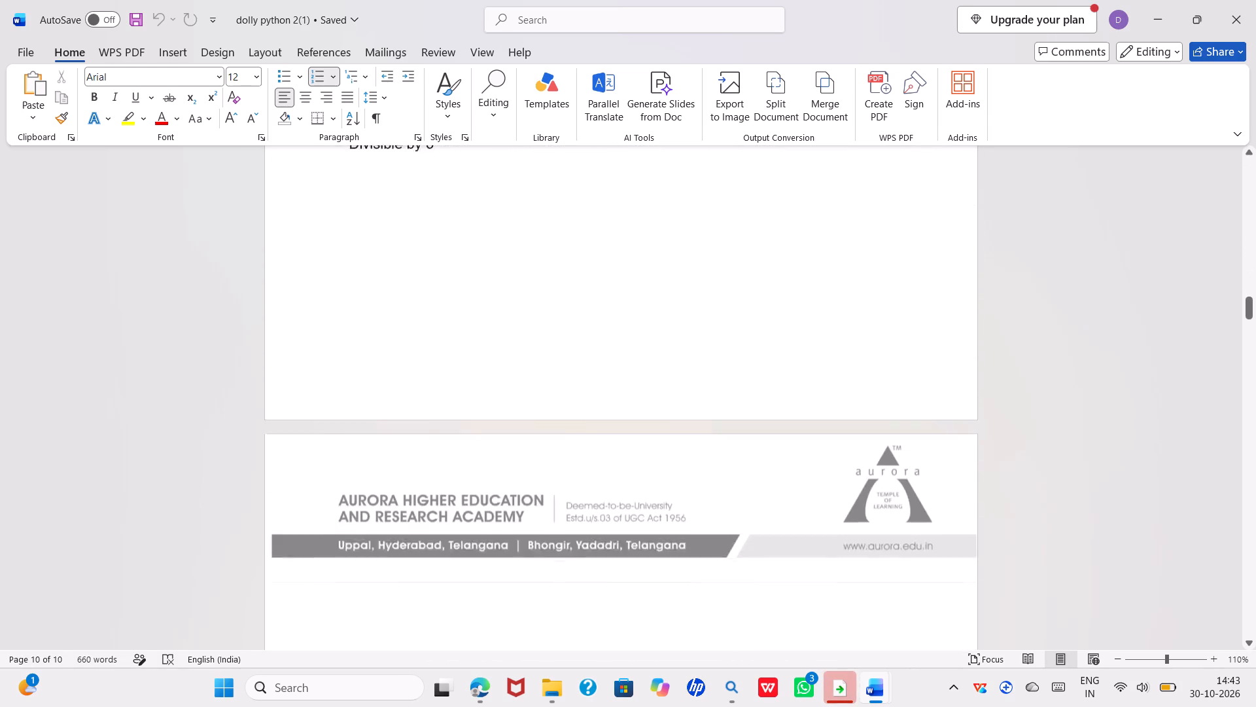
scroll(741, 480, down, 7)
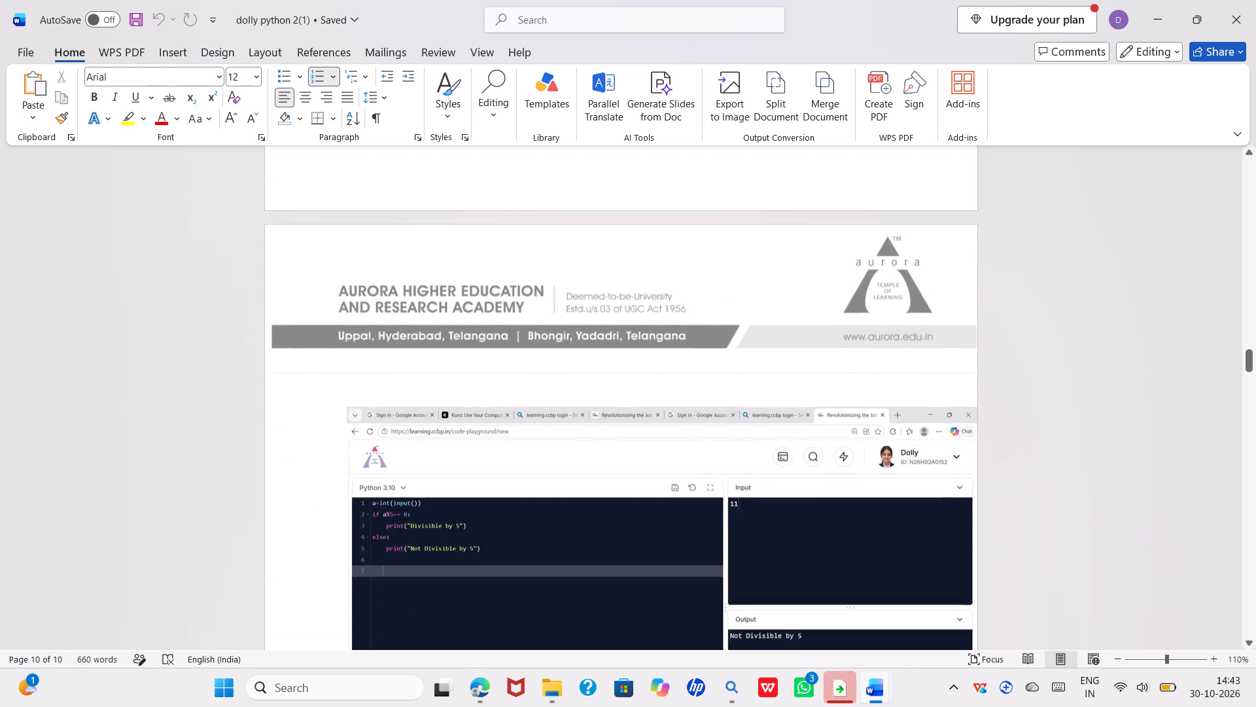
scroll(741, 480, down, 4)
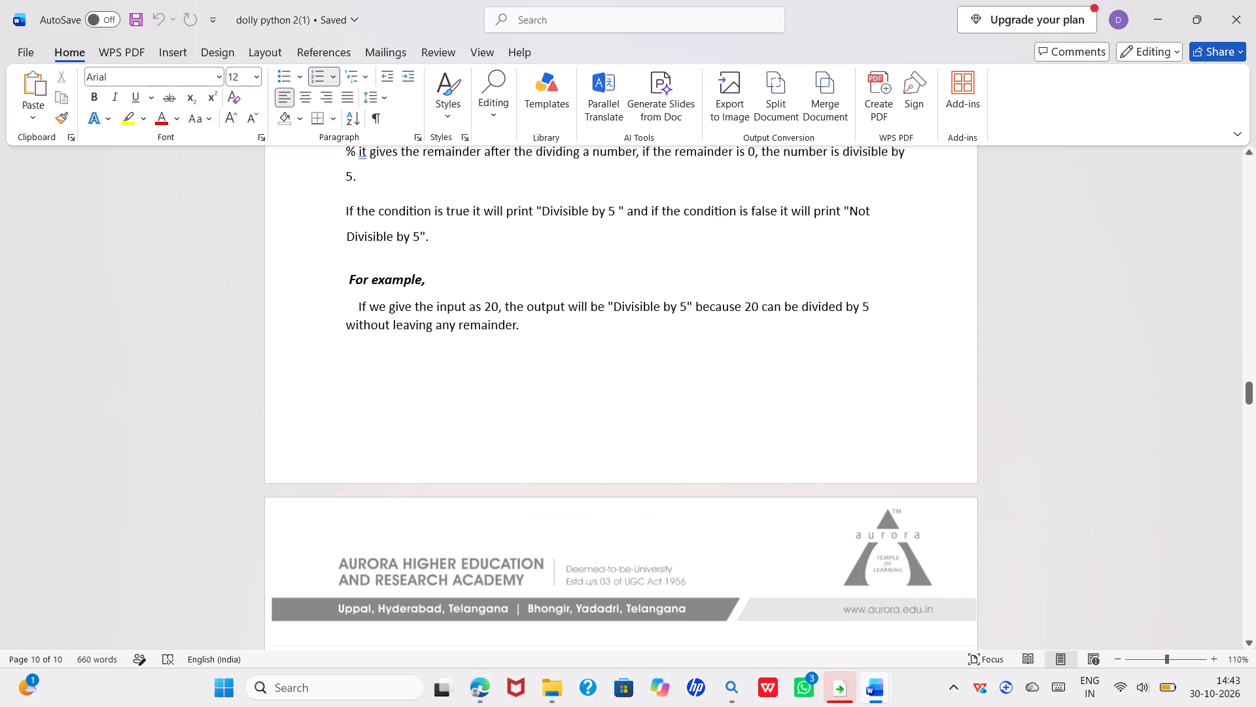
scroll(741, 480, down, 3)
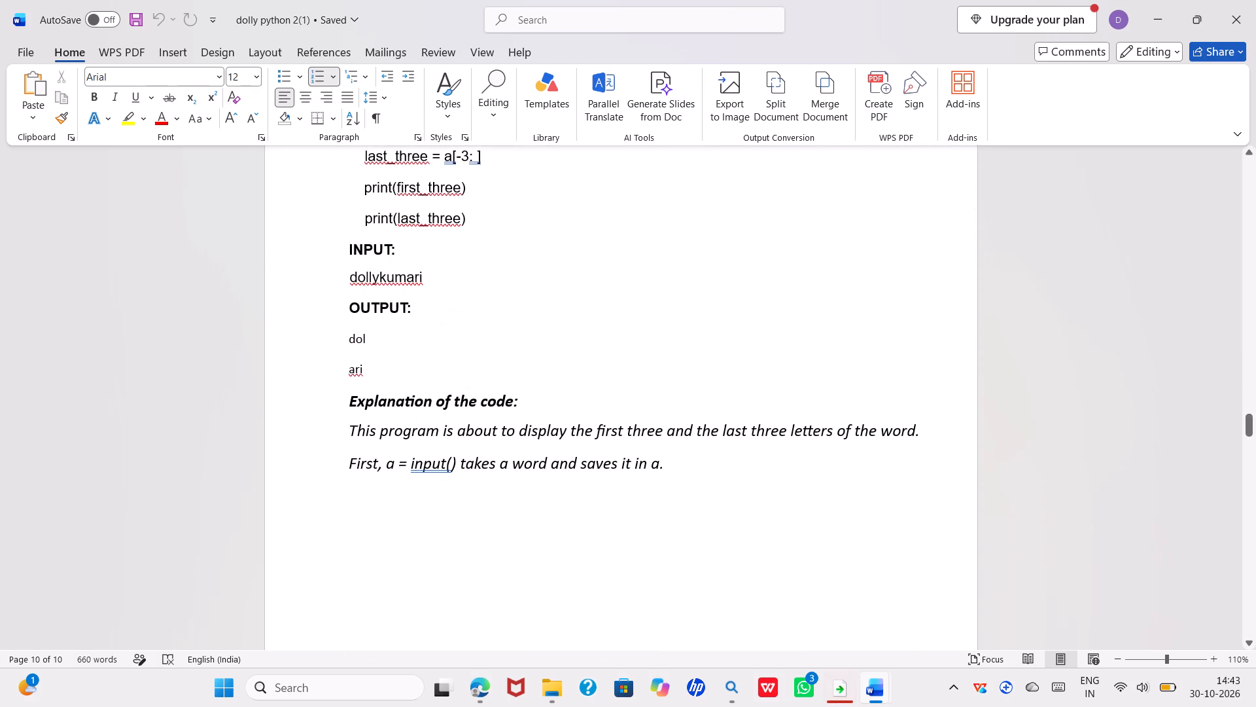
click(741, 480)
scroll(741, 480, down, 6)
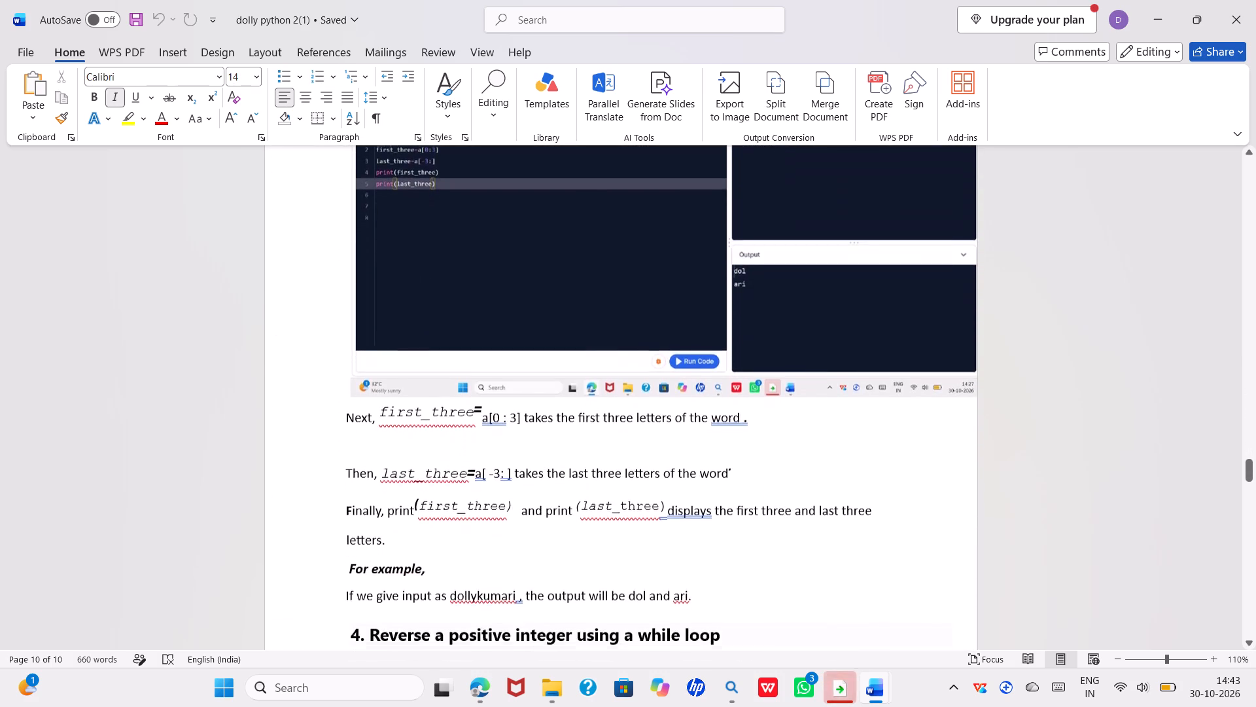
scroll(741, 480, down, 2)
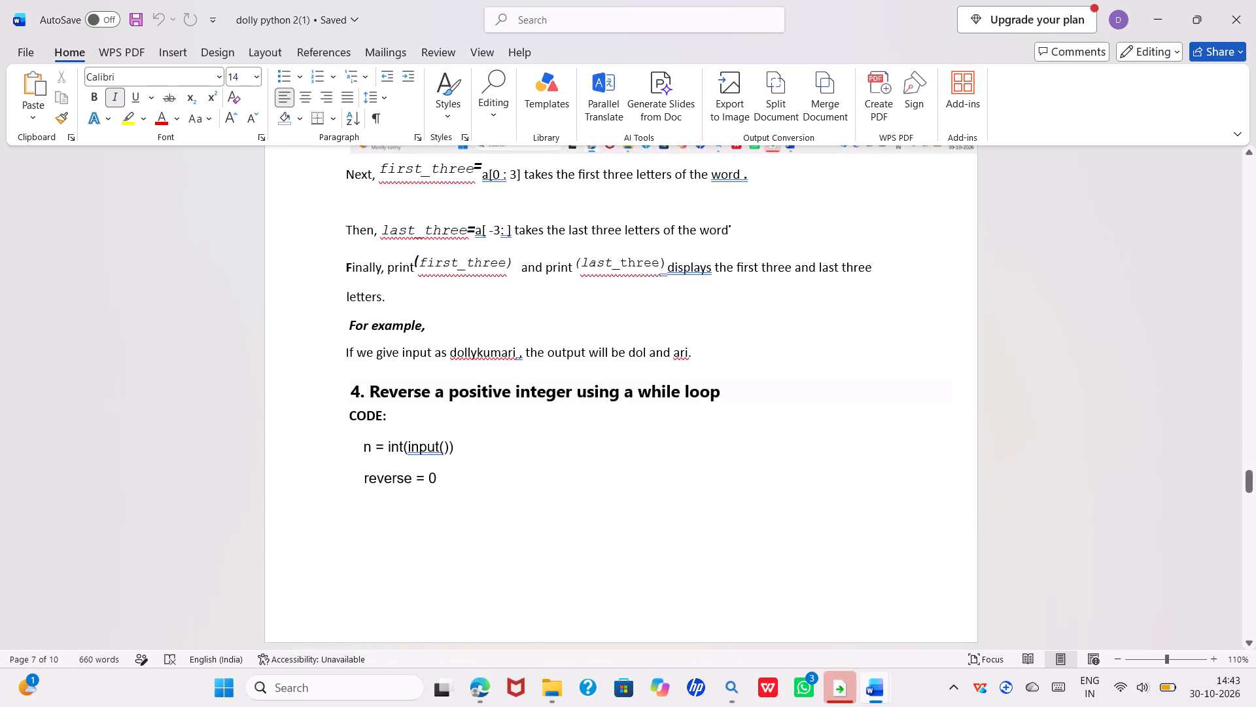
scroll(741, 480, down, 12)
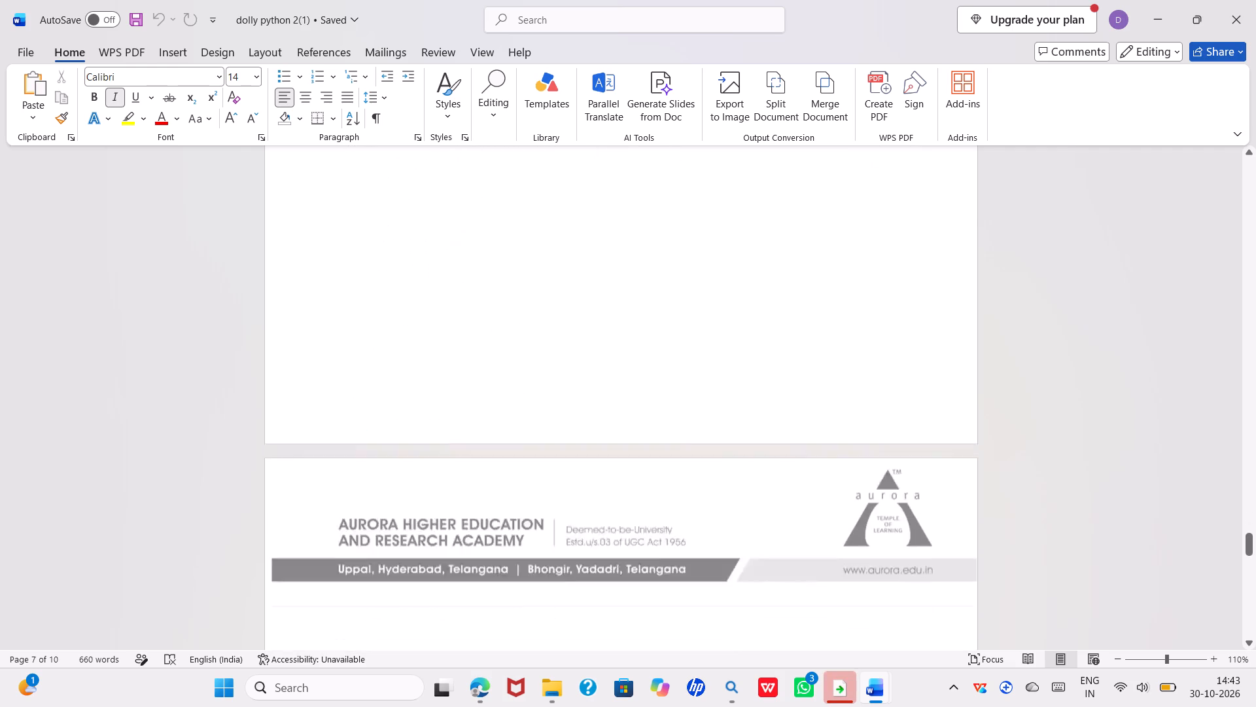
scroll(741, 480, down, 14)
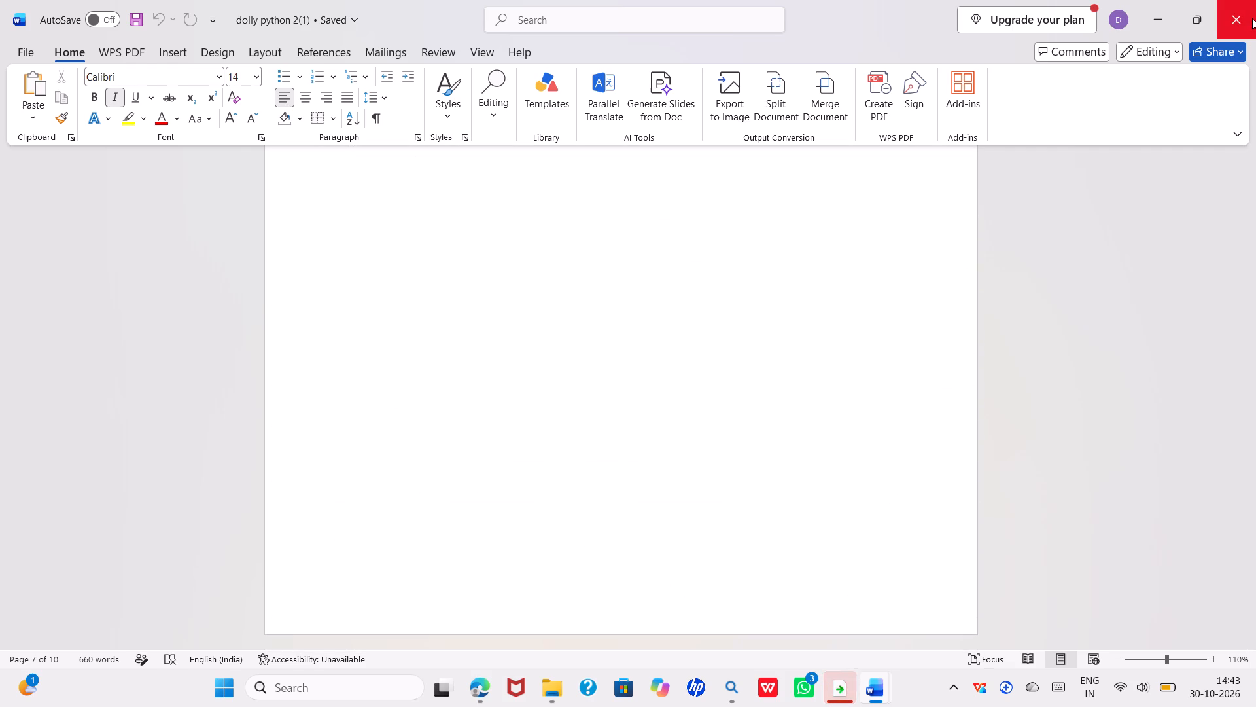
Close the dolly python 2(1) and dolly python 2 documents and the Downloads folder window.
click(1250, 18)
click(1250, 18)
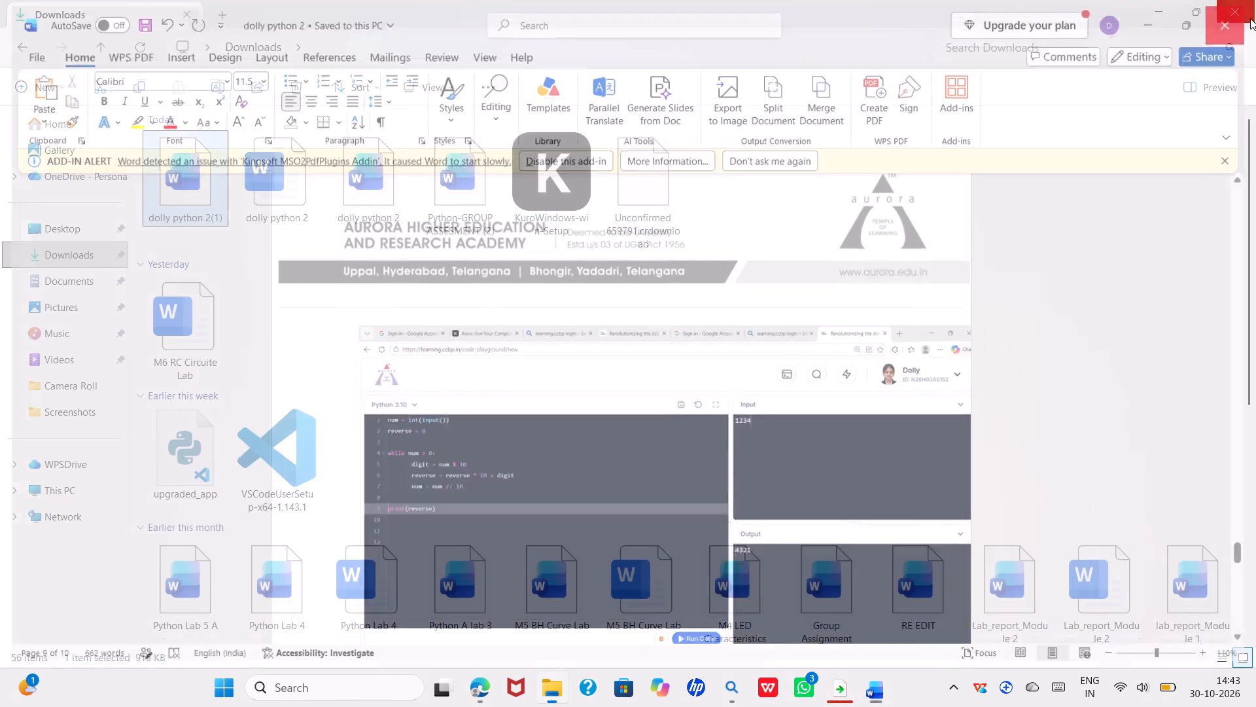
click(1250, 18)
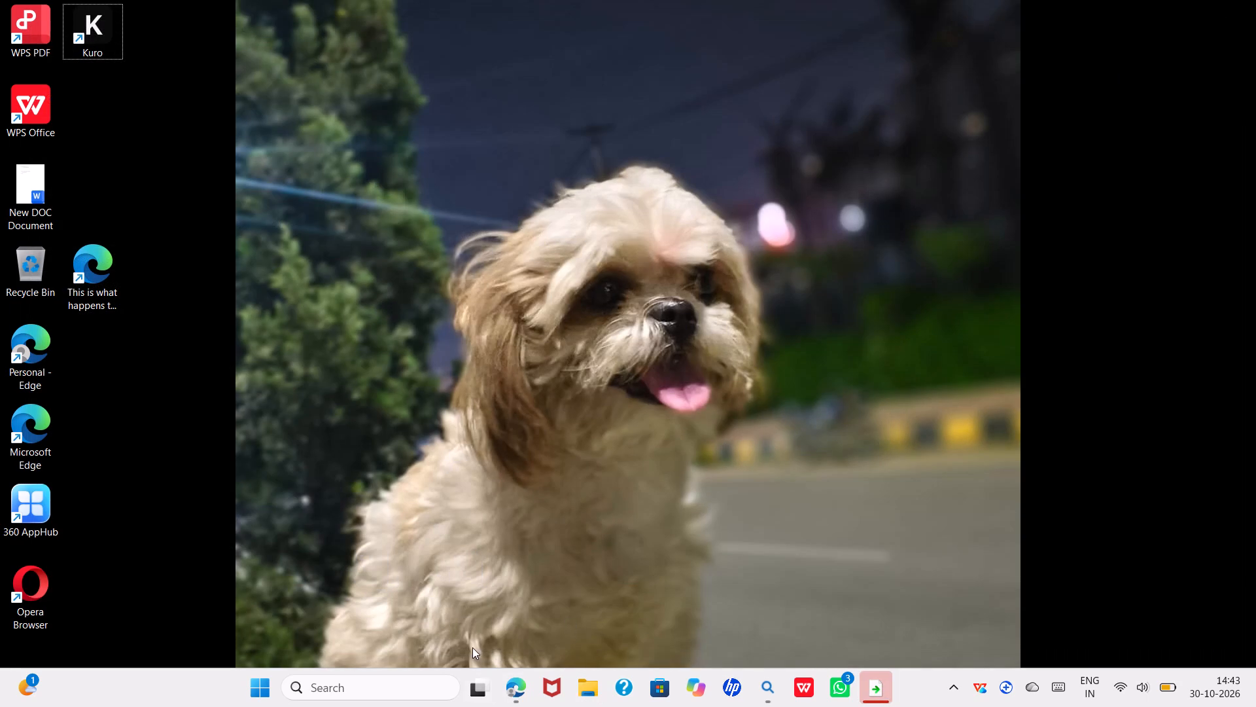
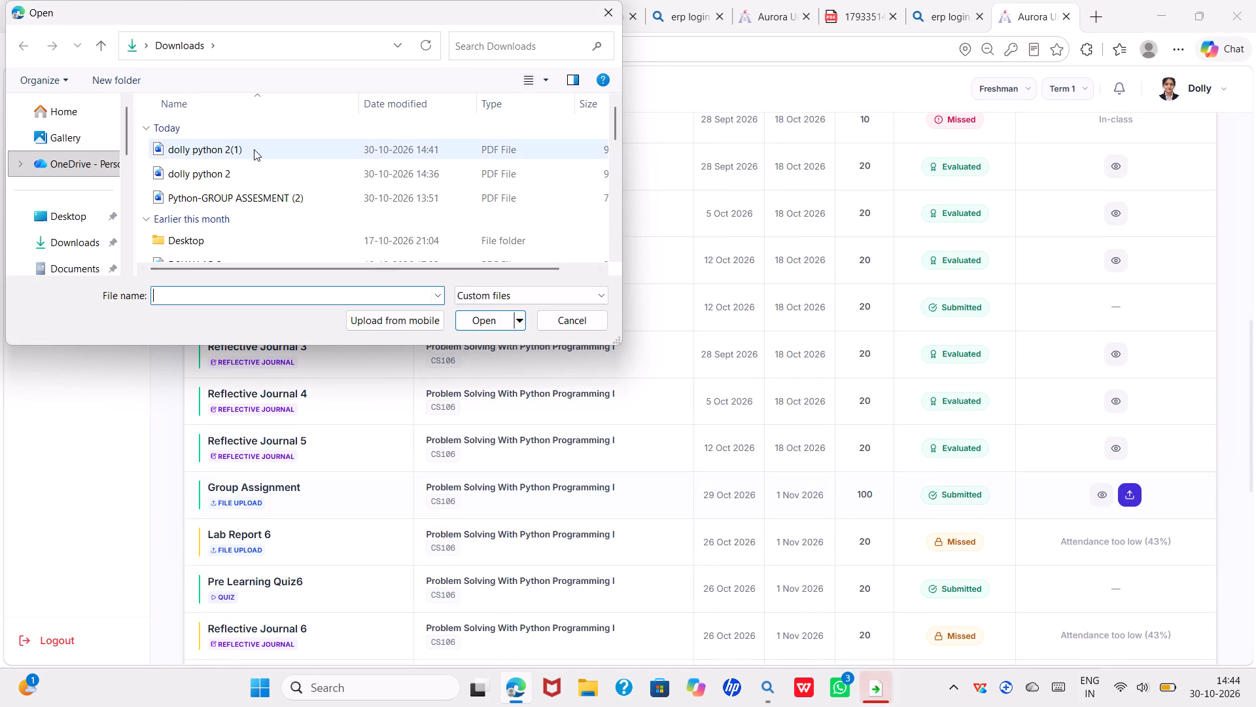
Choose the PDF dolly python 2(1) from Downloads as the new upload for the Group Assignment.
click(254, 149)
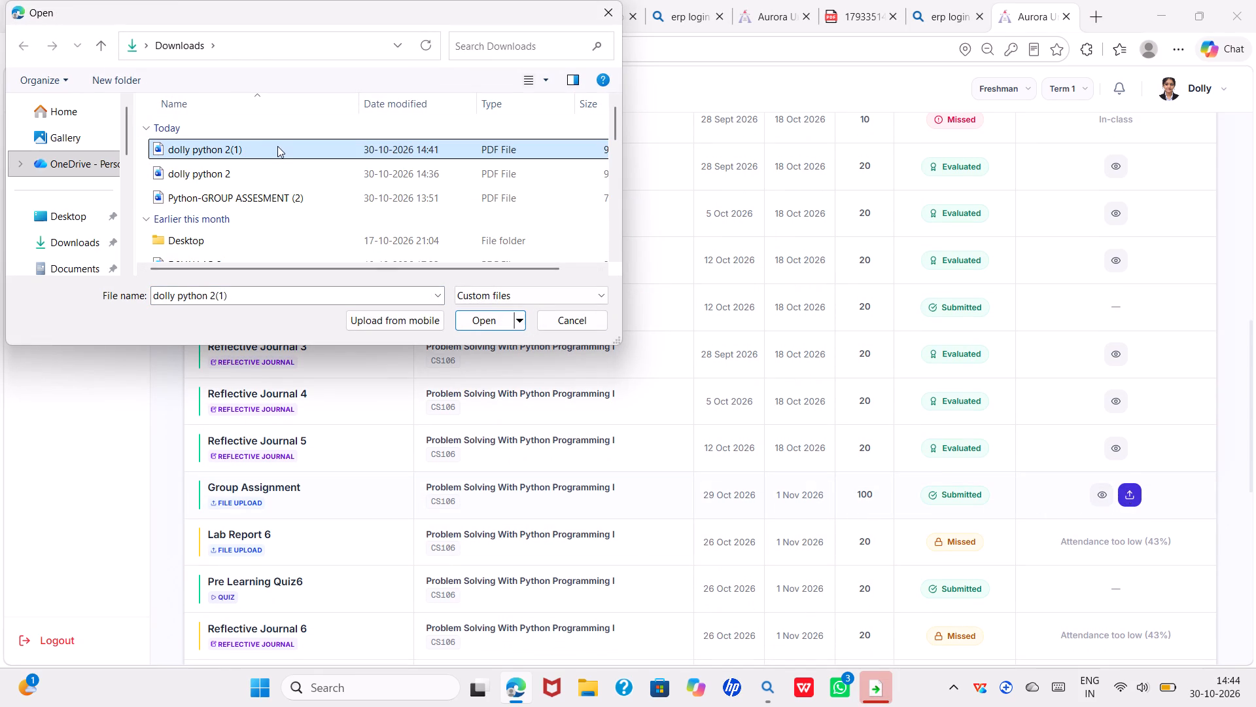
double_click(277, 146)
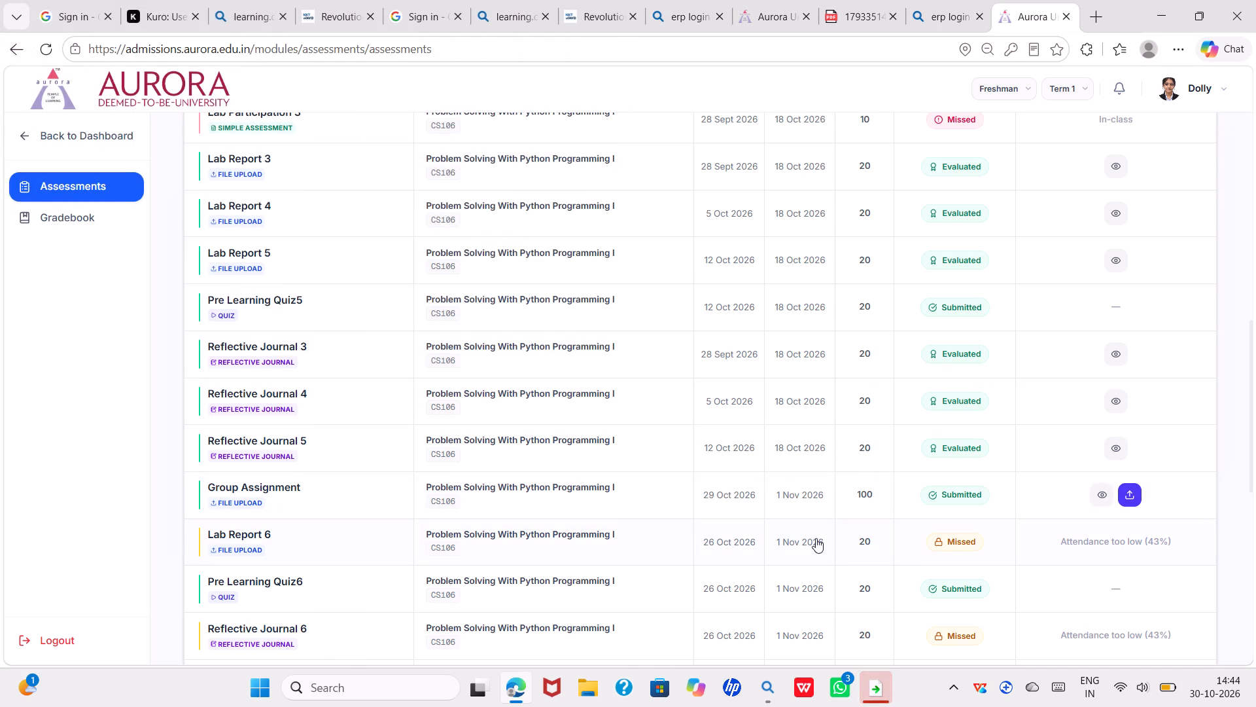
View the submitted Group Assignment file and examine its pages from the cover table to the end, checking all four programs and their explanations.
click(1097, 493)
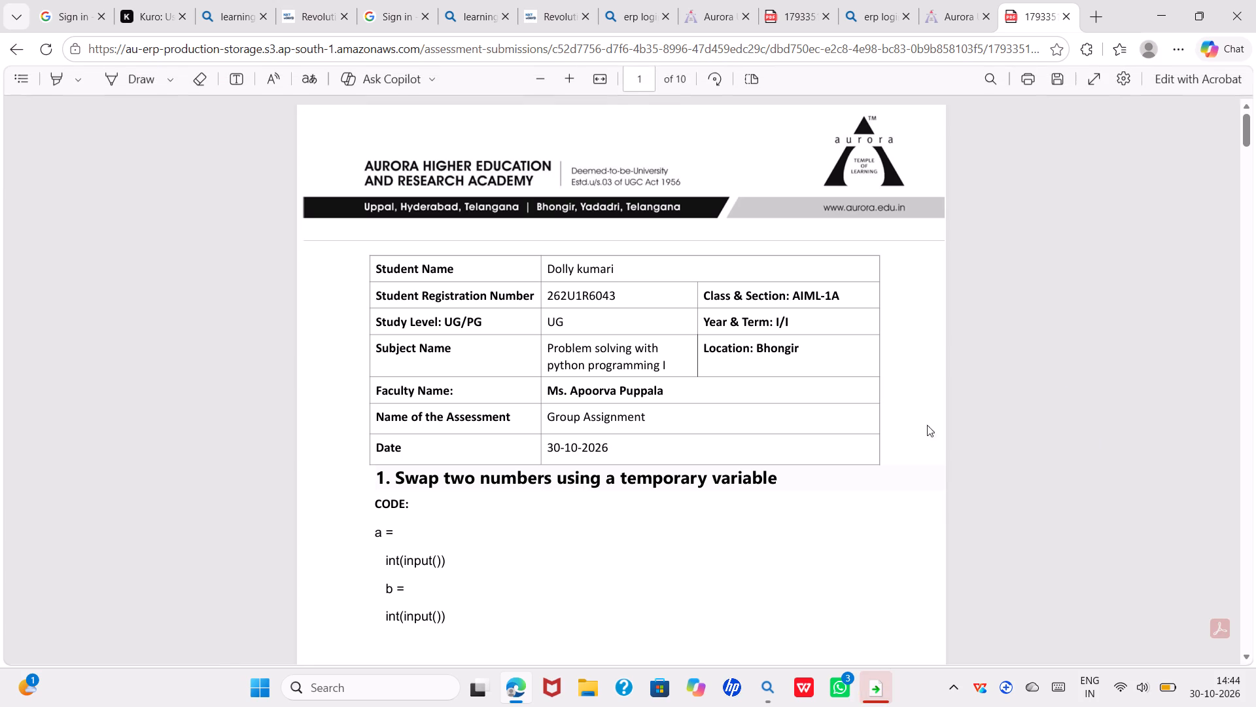
scroll(838, 539, down, 3)
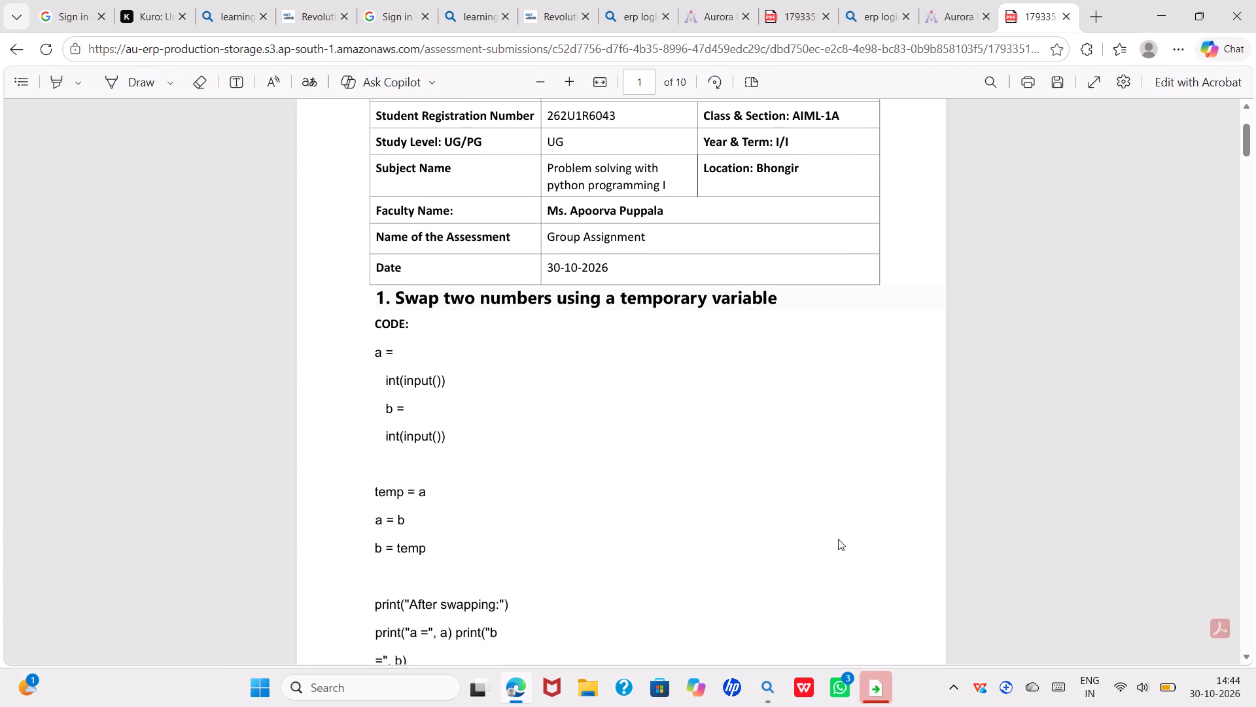
scroll(838, 539, down, 8)
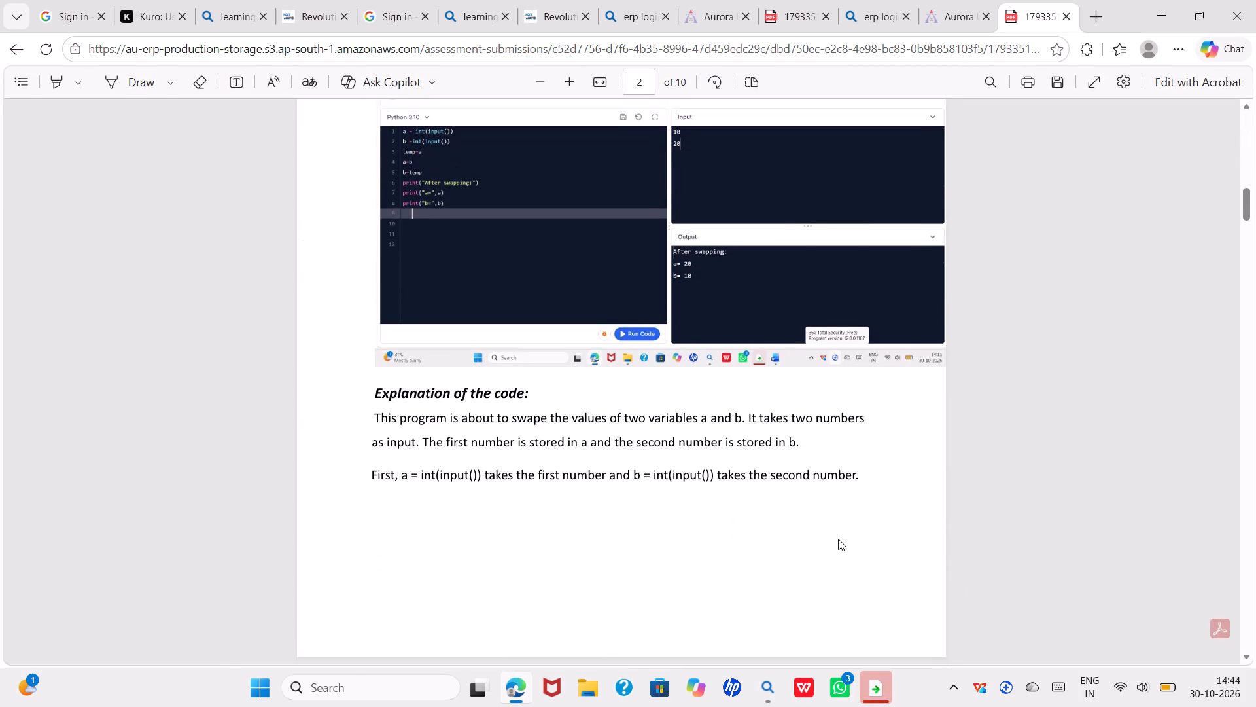
scroll(838, 539, down, 5)
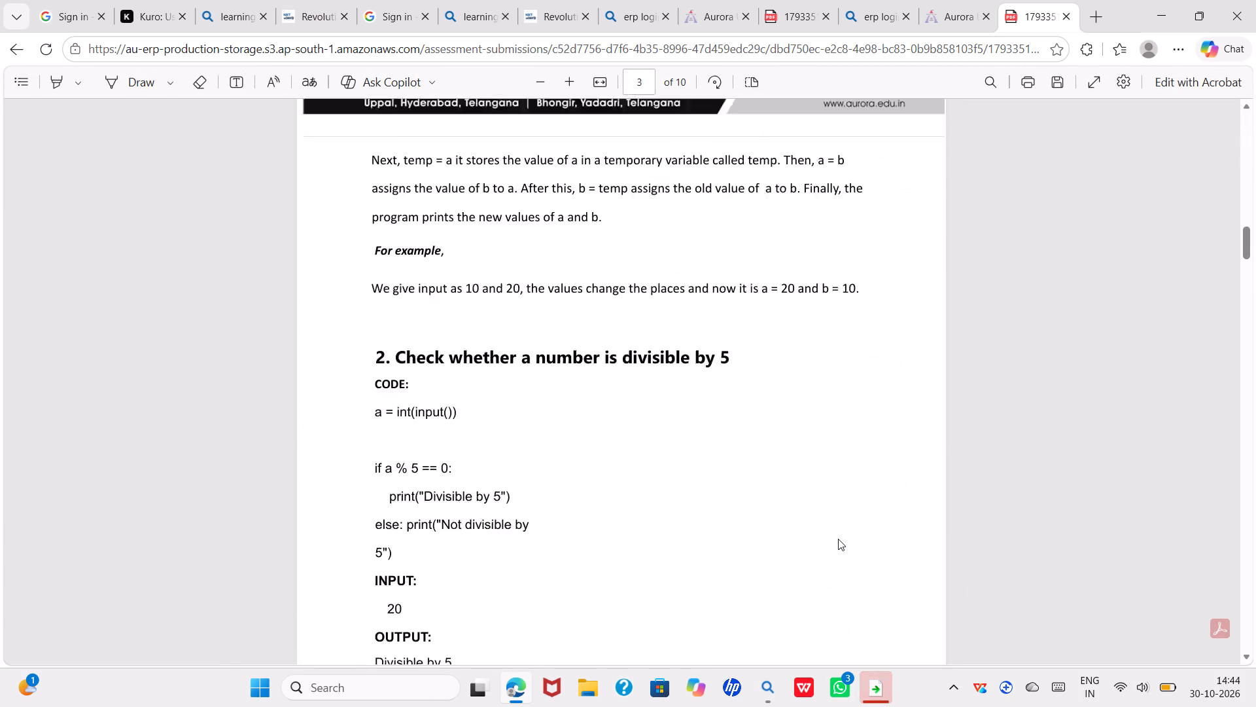
scroll(838, 539, down, 8)
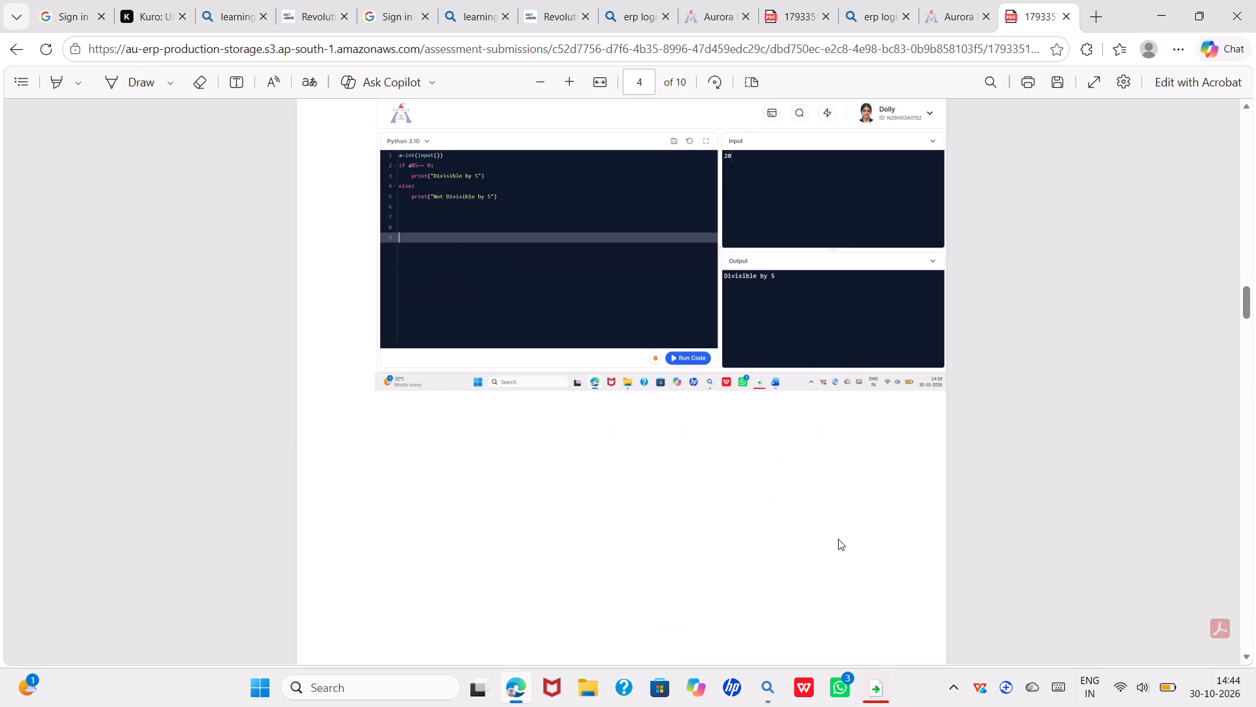
scroll(838, 539, down, 7)
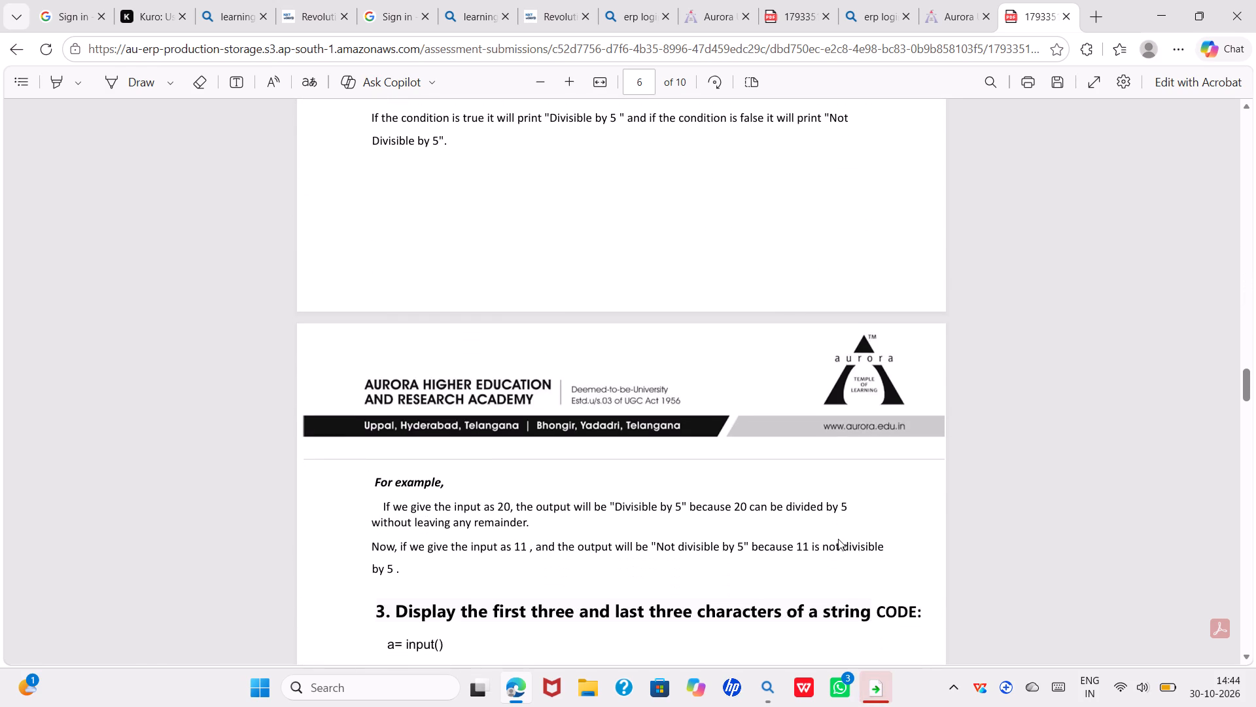
scroll(838, 539, down, 6)
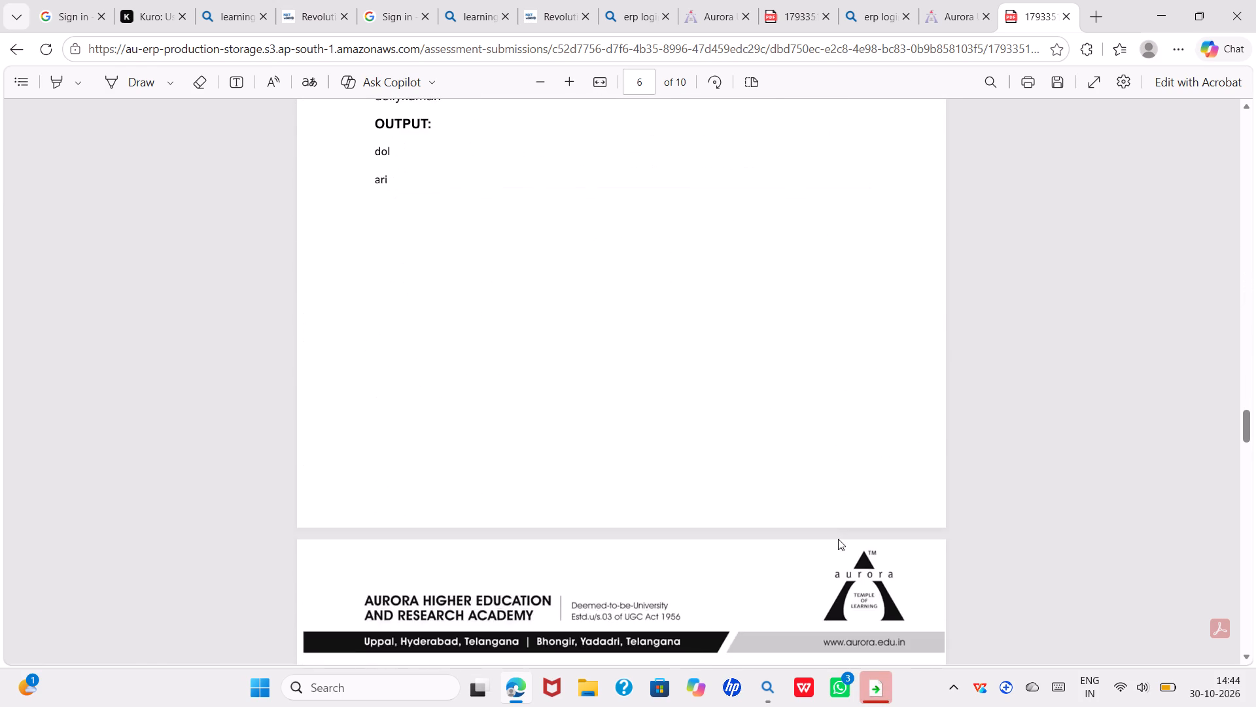
scroll(838, 539, down, 6)
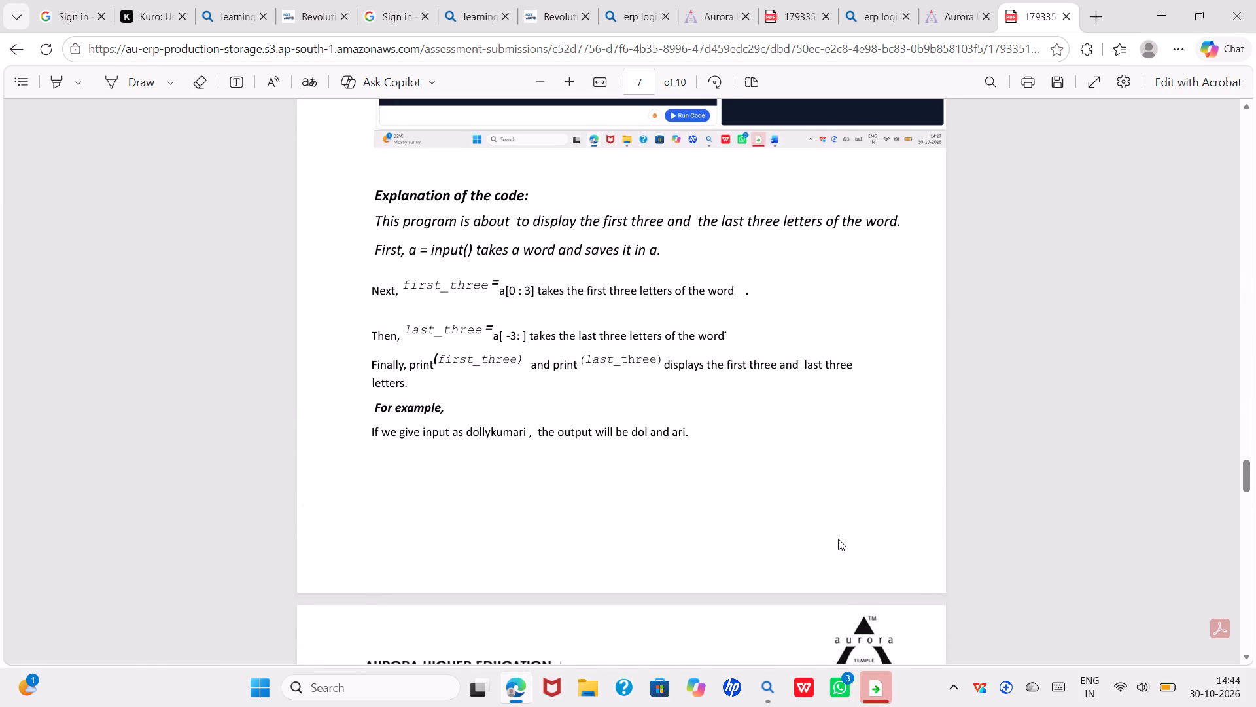
scroll(838, 539, down, 2)
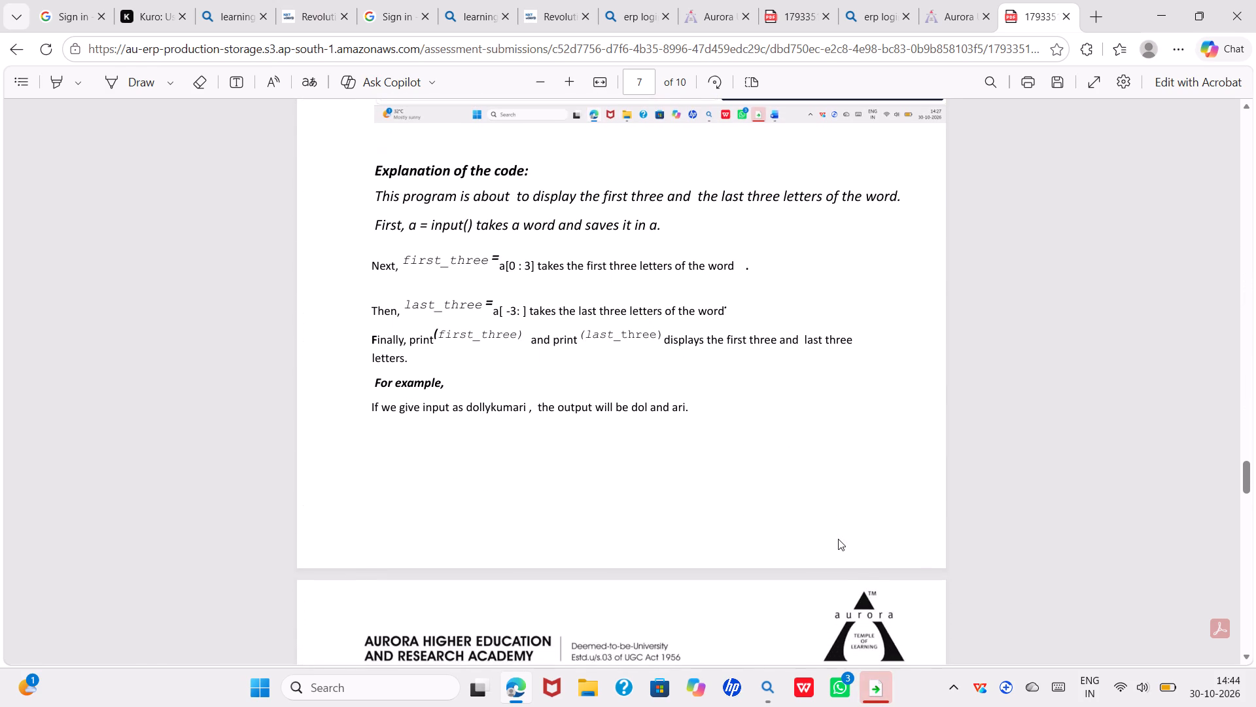
scroll(838, 539, down, 2)
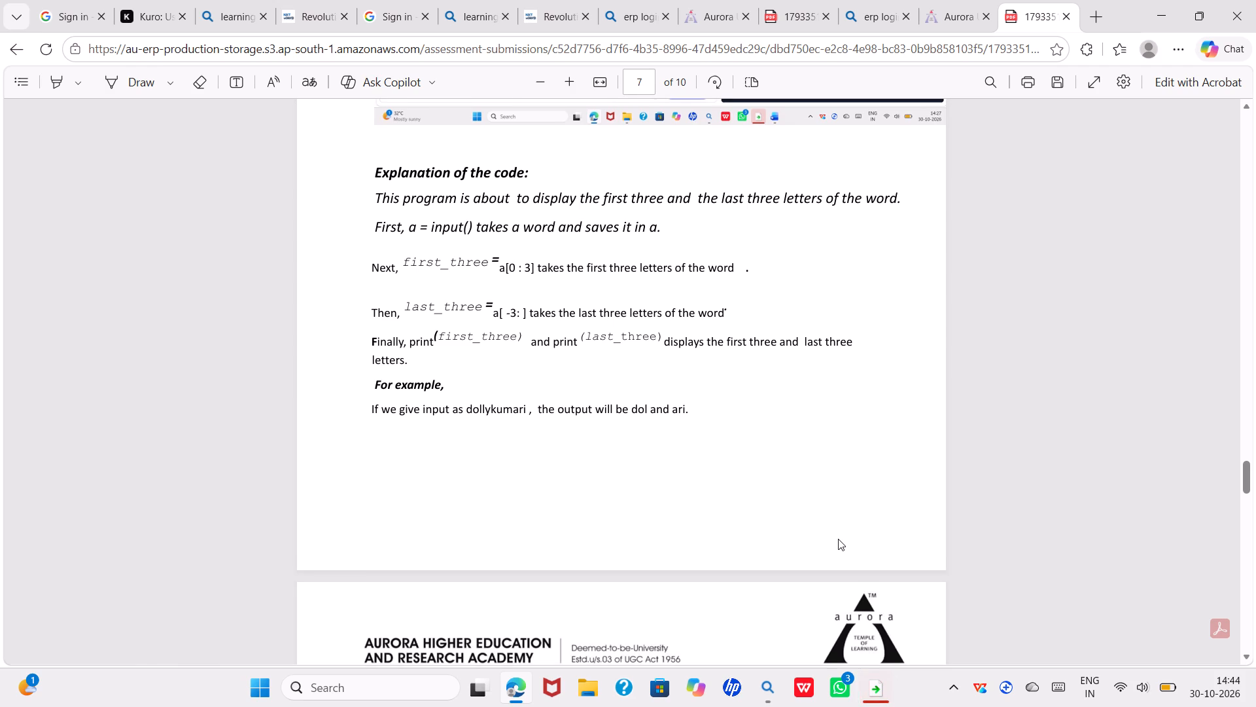
scroll(838, 539, down, 4)
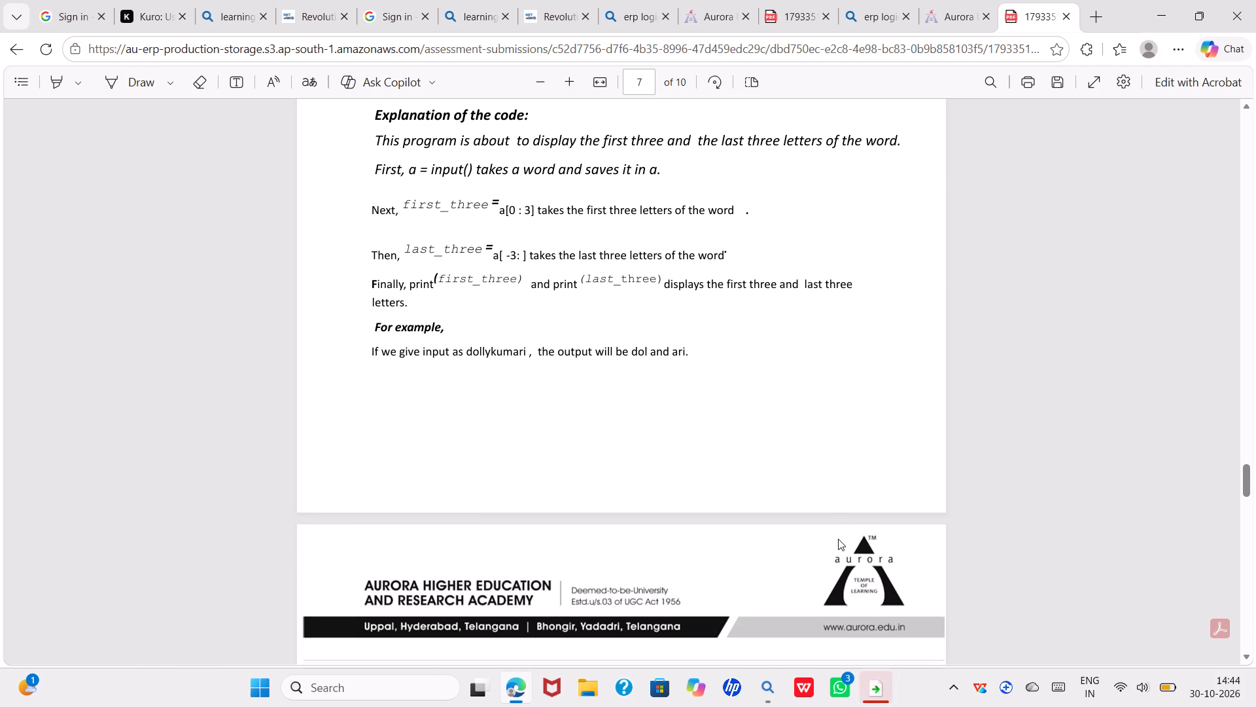
scroll(838, 539, down, 6)
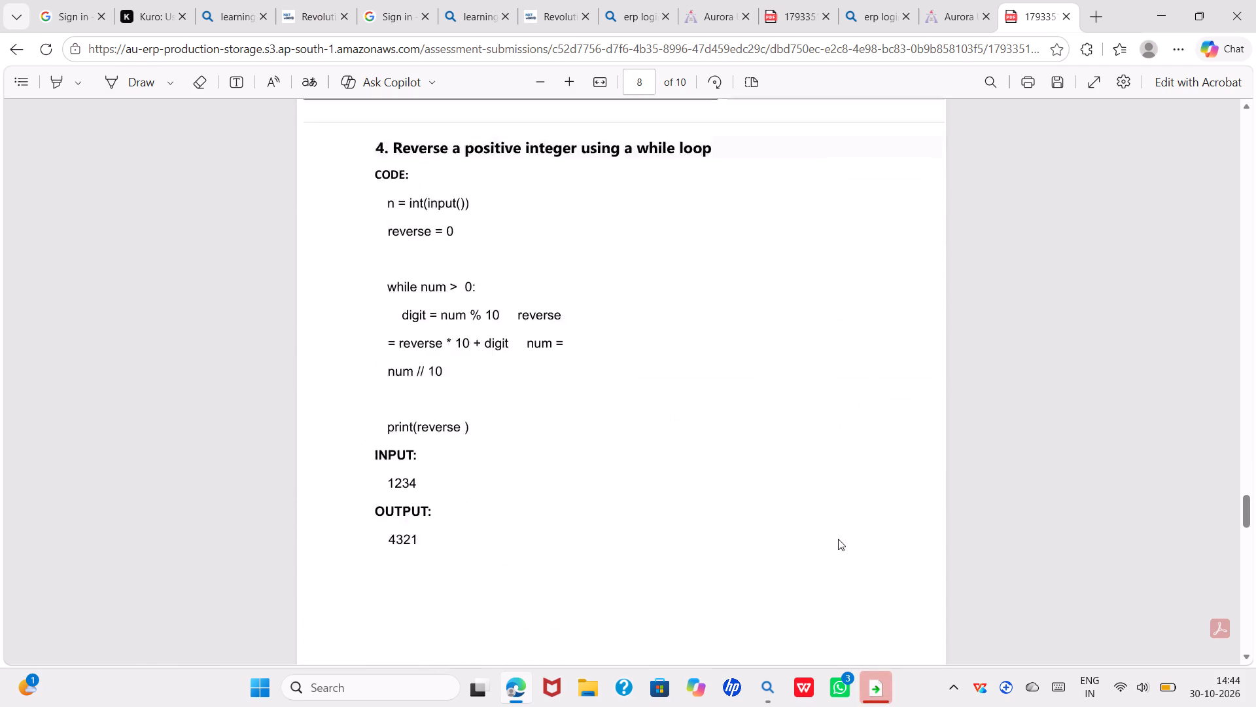
scroll(838, 539, down, 6)
scroll(838, 539, up, 2)
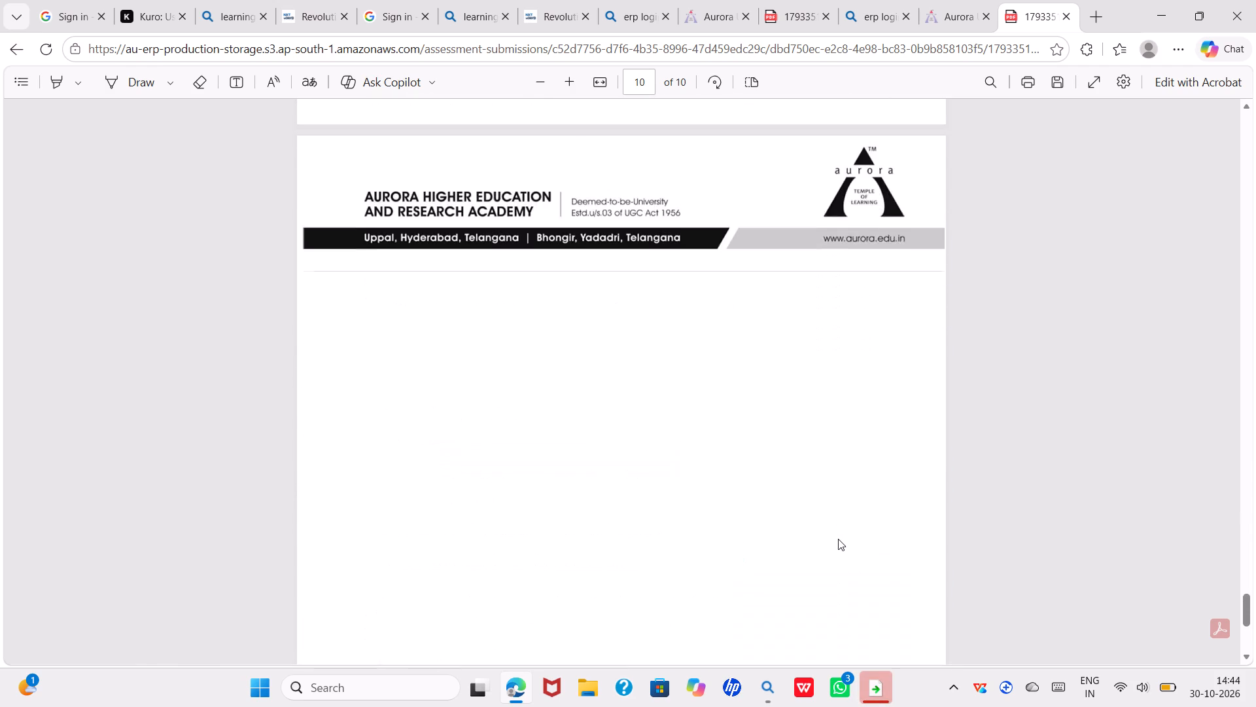
scroll(838, 539, up, 6)
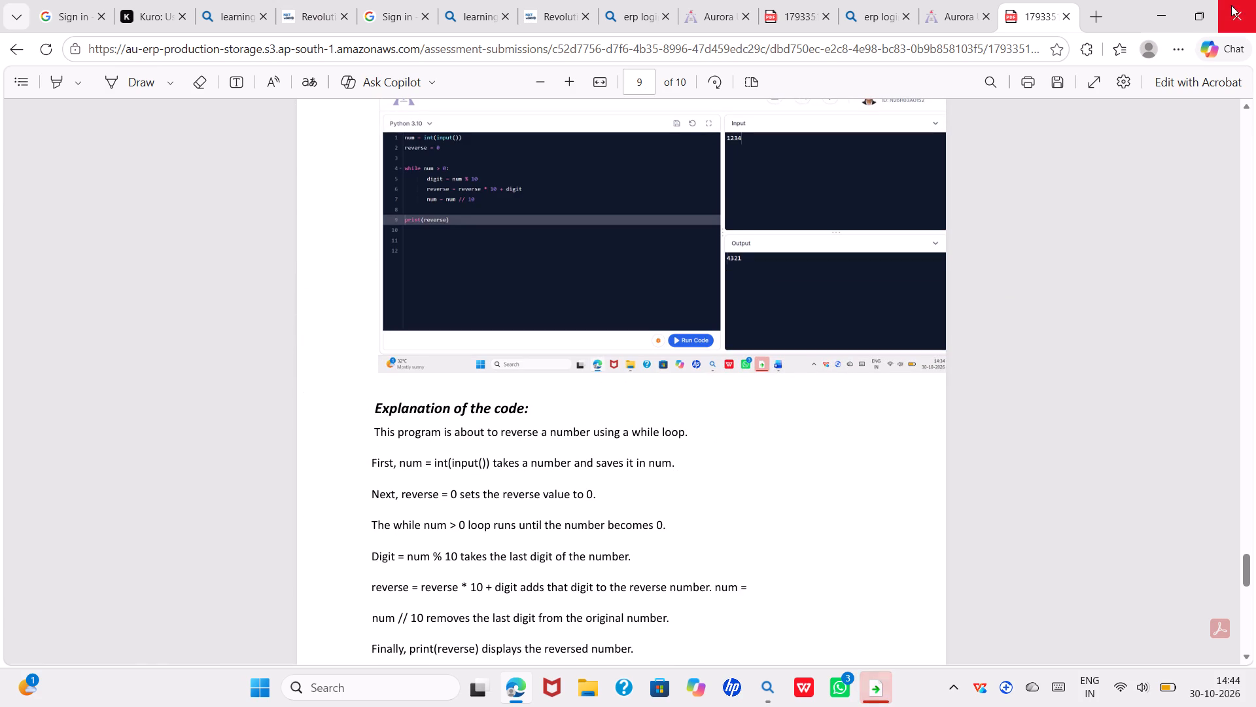
Close the whole browser window, leaving the code playground page without saving its changes.
click(1238, 27)
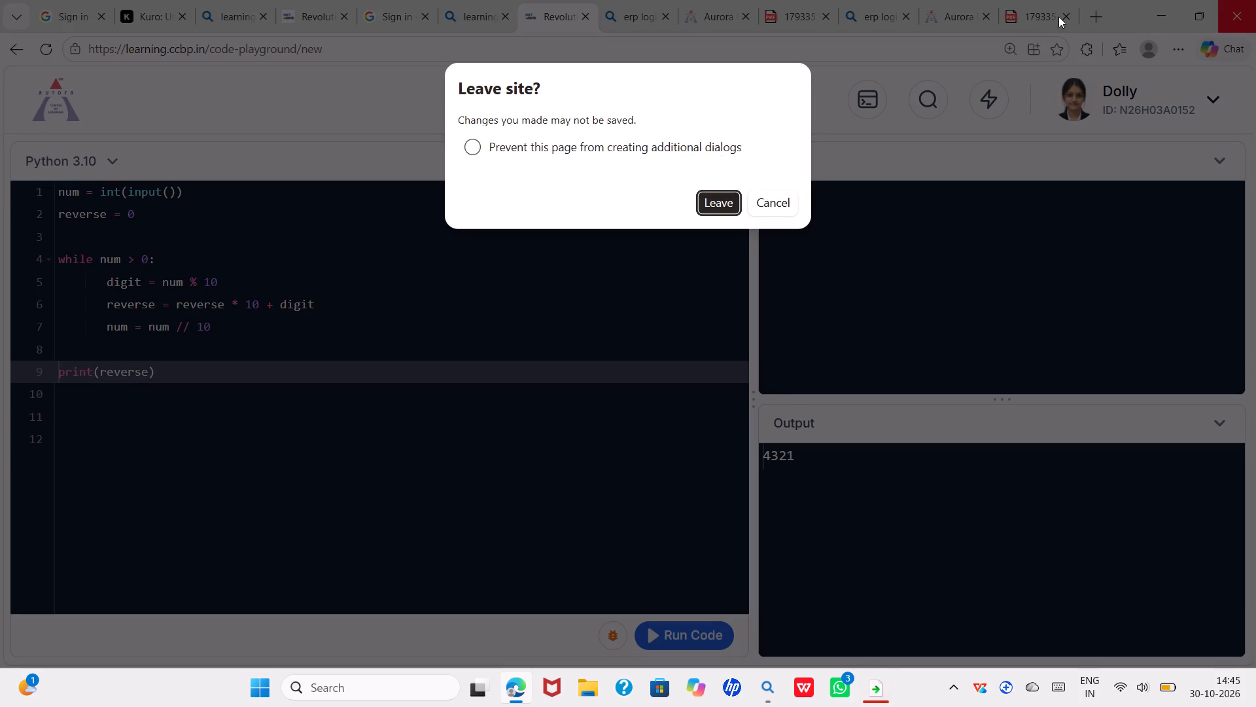
click(733, 198)
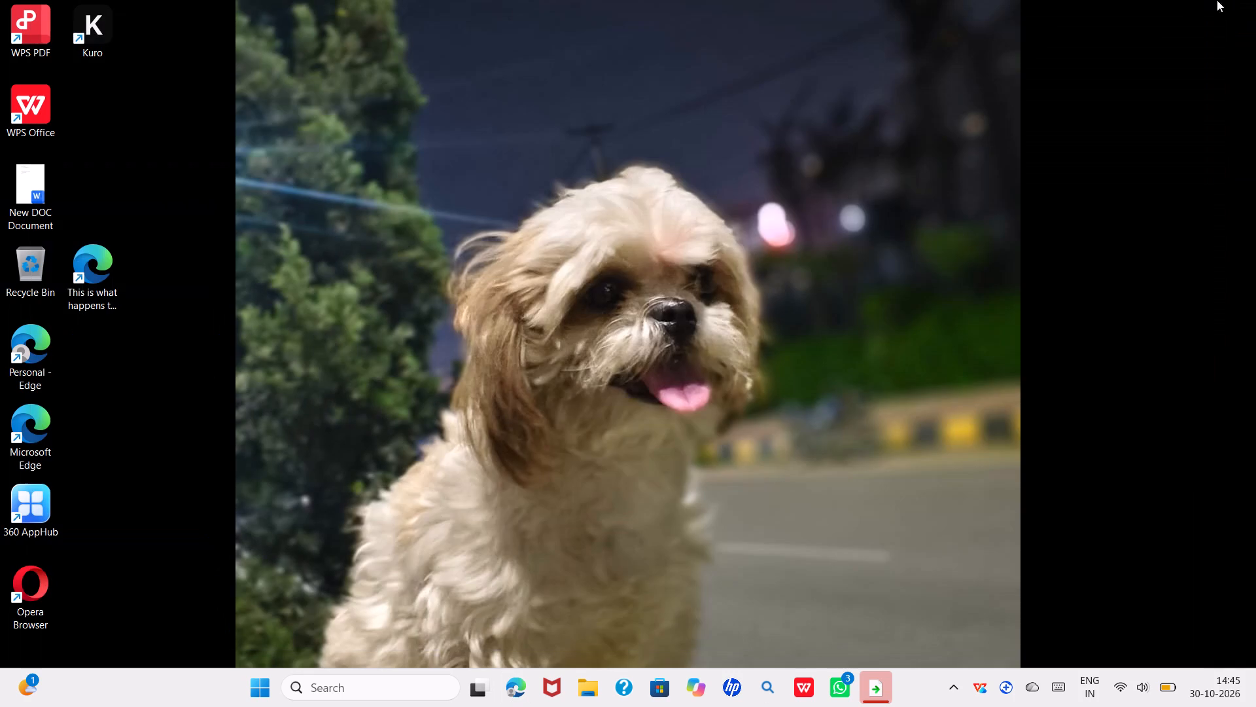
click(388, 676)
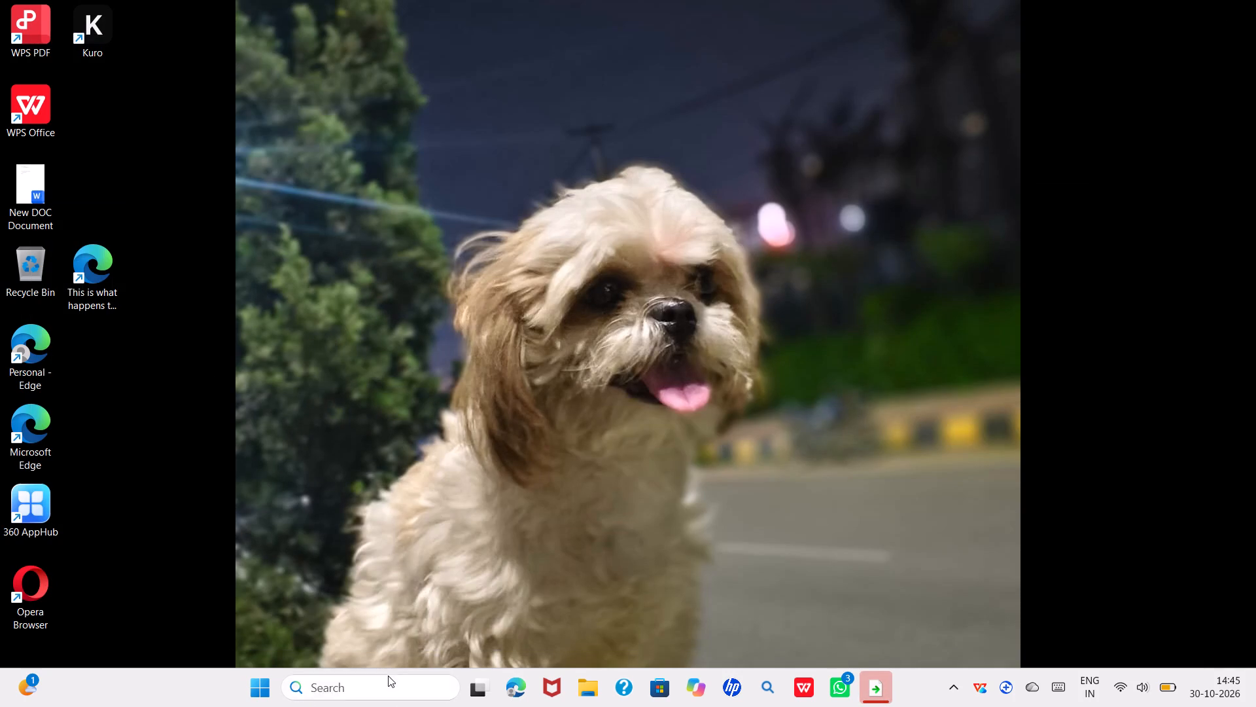
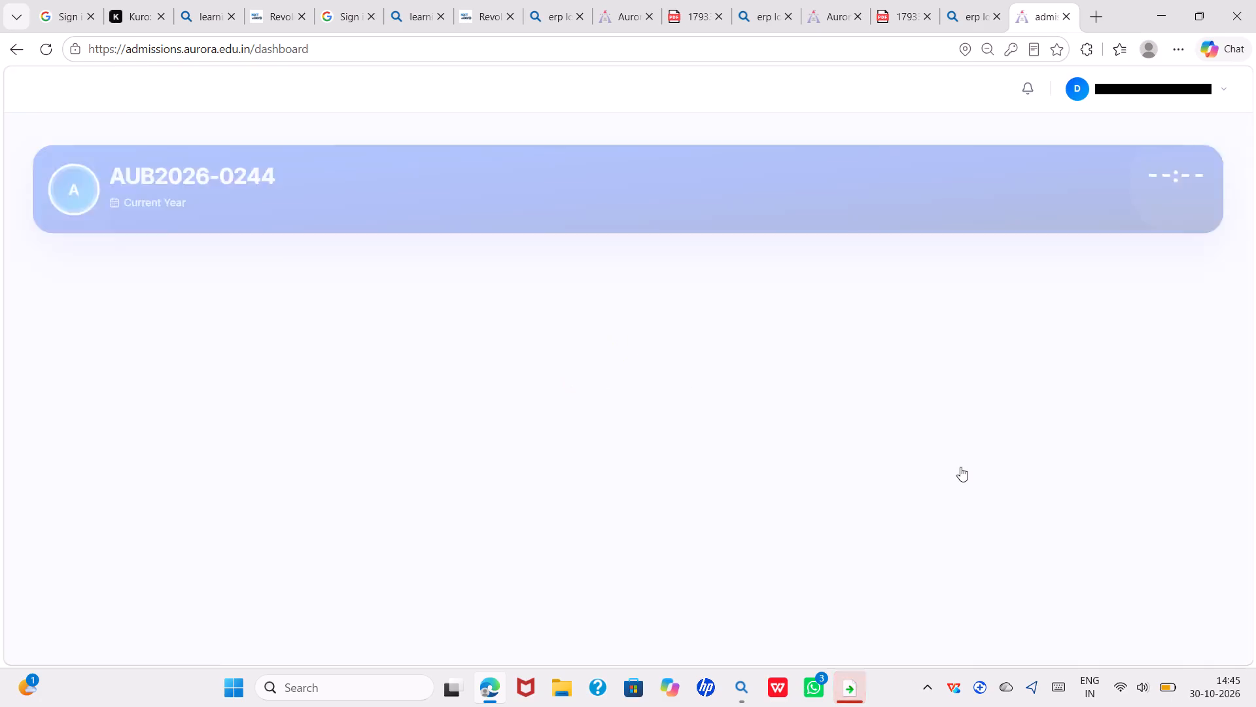
Open the Assessments module and show the assessment list for Problem Solving With Python Programming I.
click(370, 378)
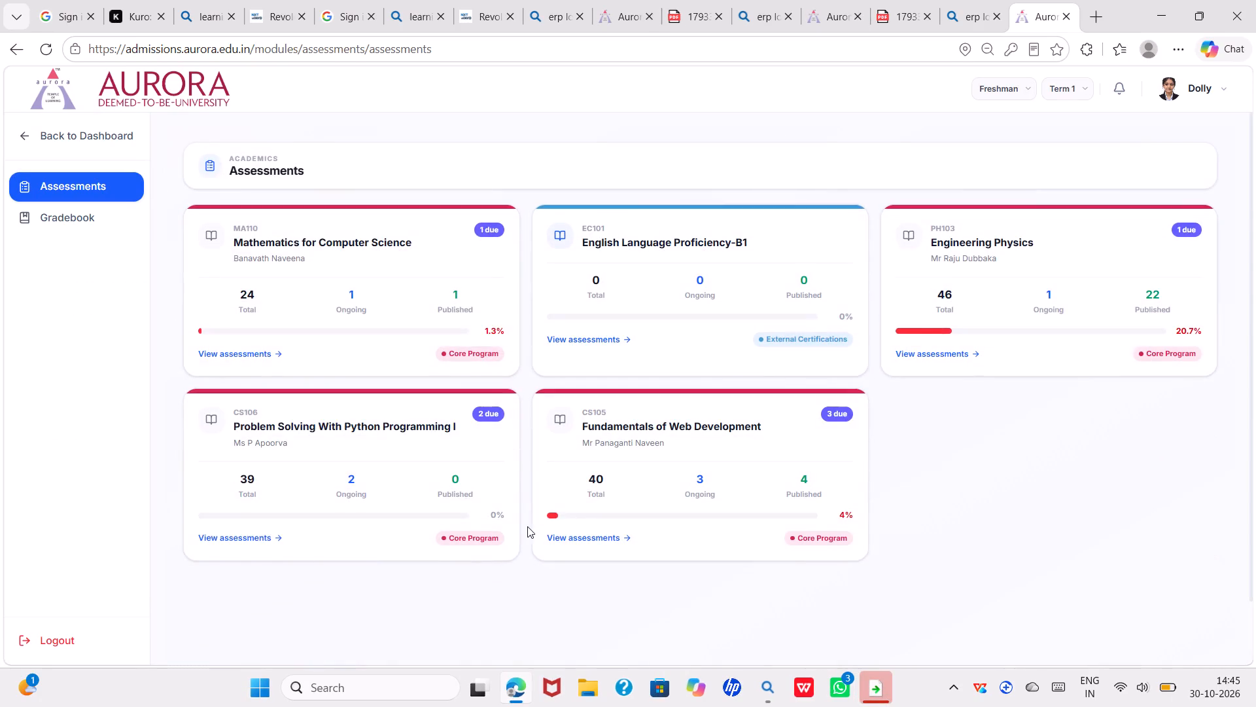
click(401, 460)
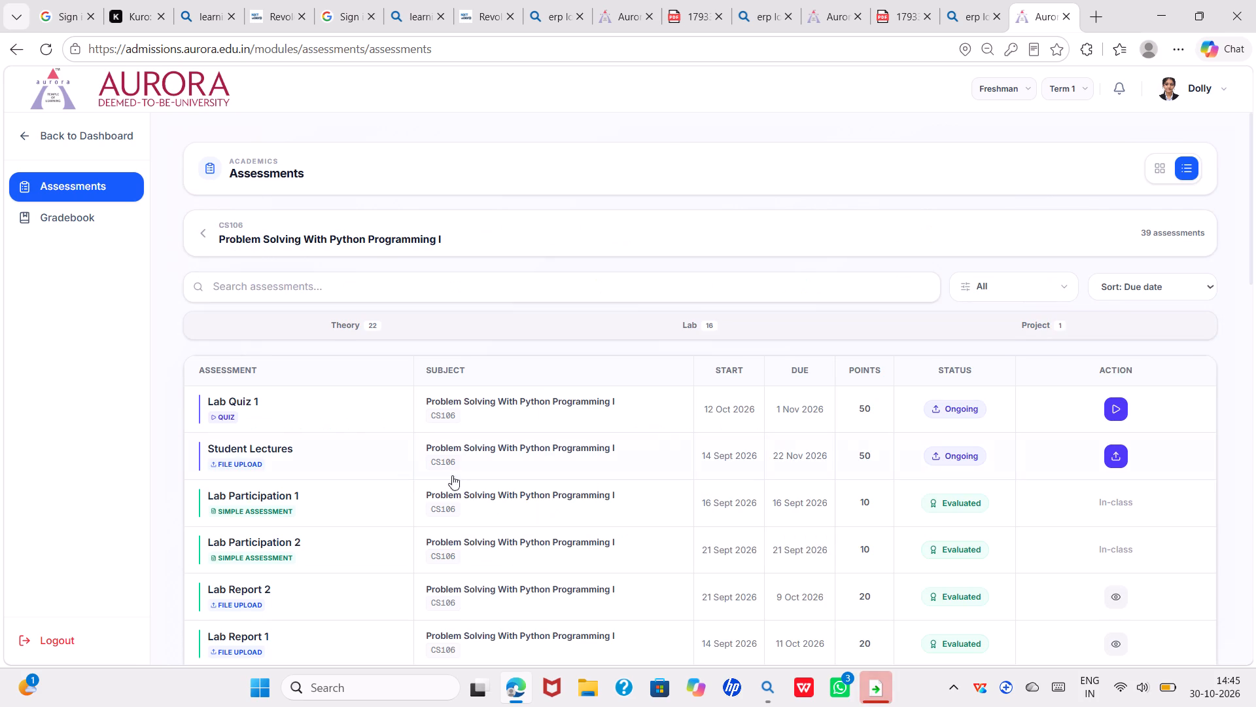
Look through the Python course's assessment list, checking the status of the Group Assignment and the other entries.
scroll(469, 494, down, 1)
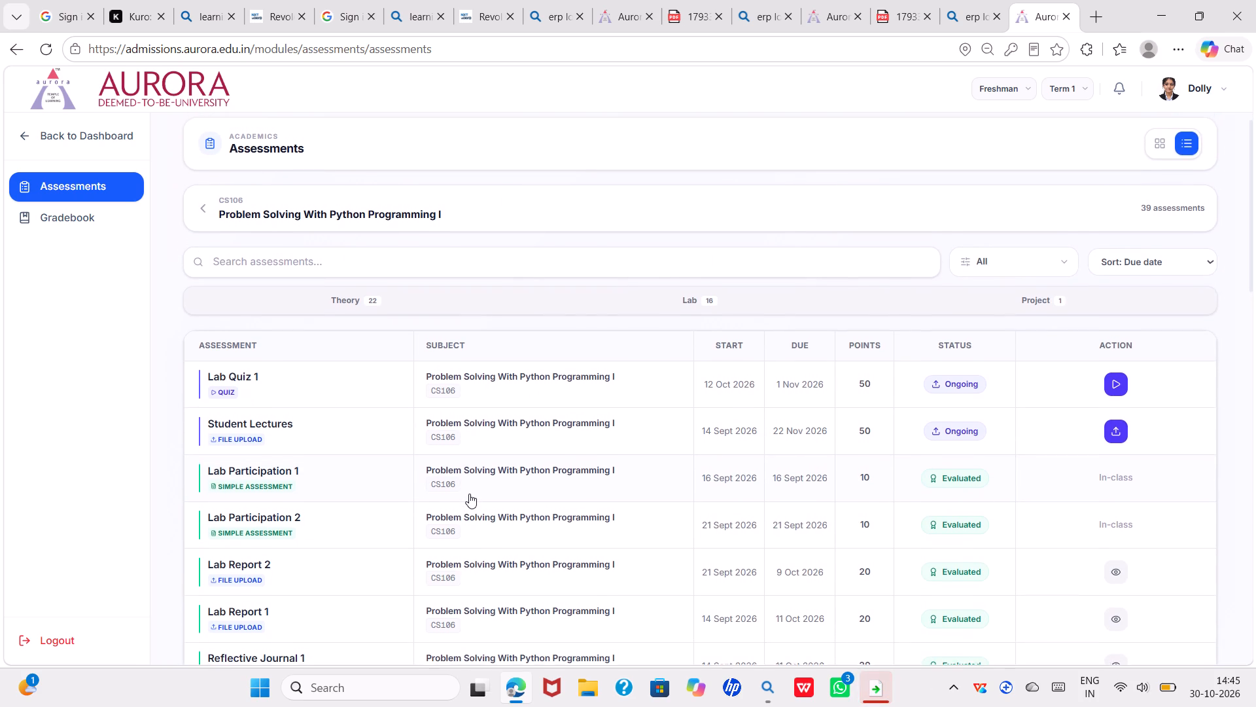
scroll(469, 494, down, 3)
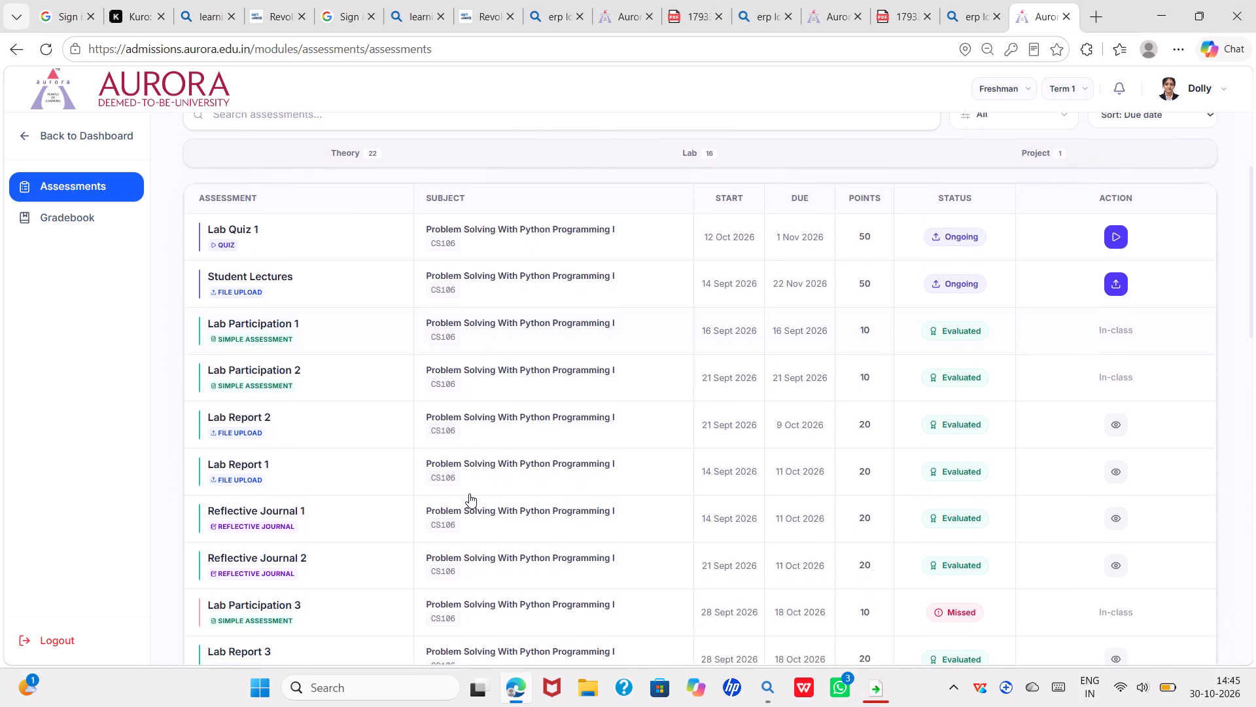
scroll(469, 494, down, 2)
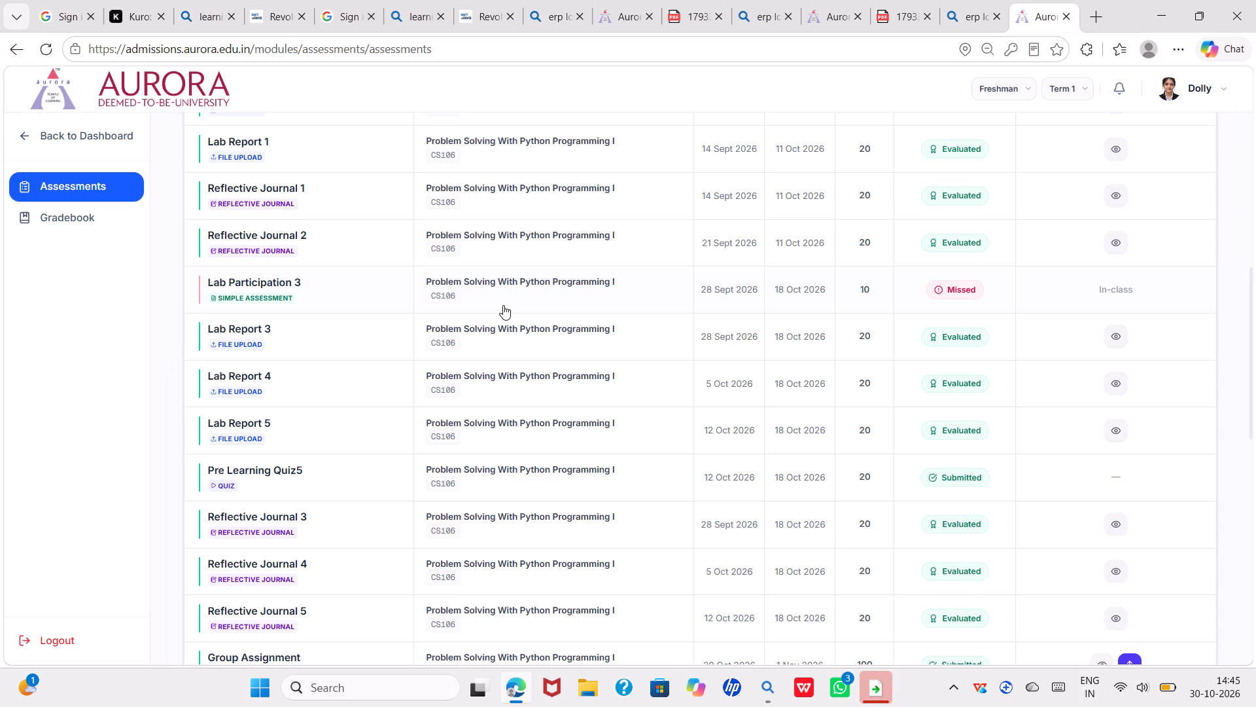
scroll(503, 305, down, 3)
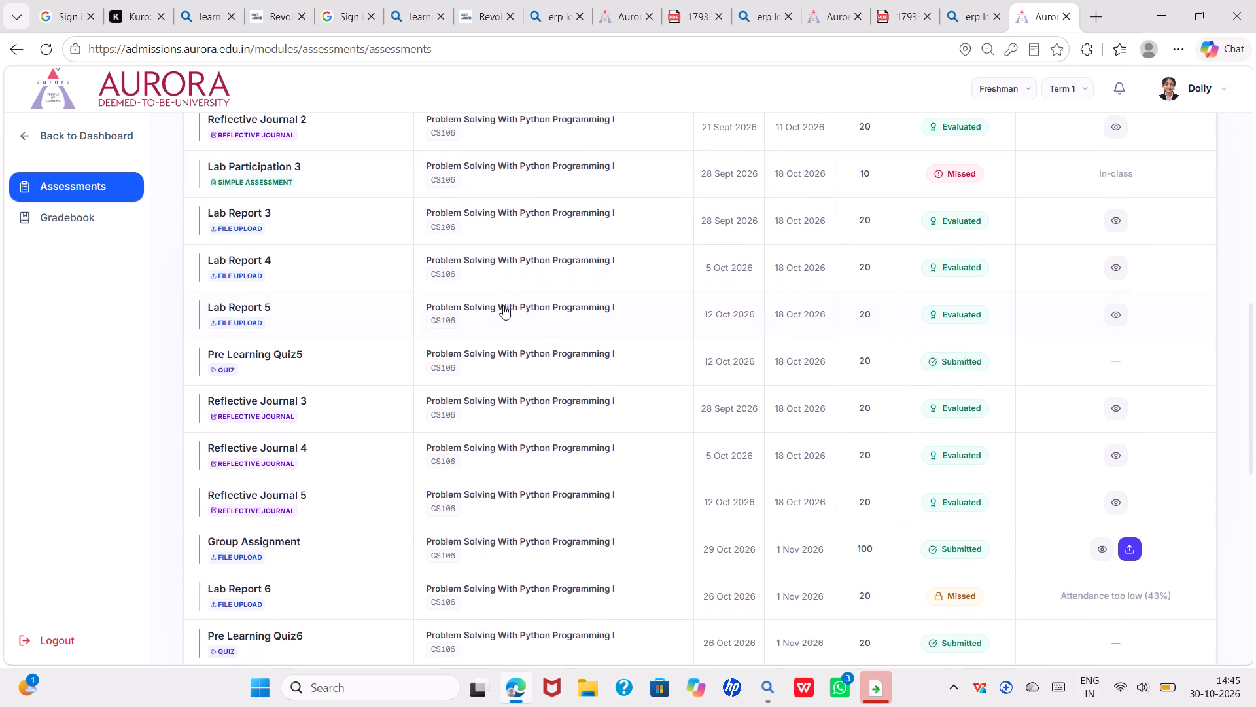
scroll(503, 305, down, 6)
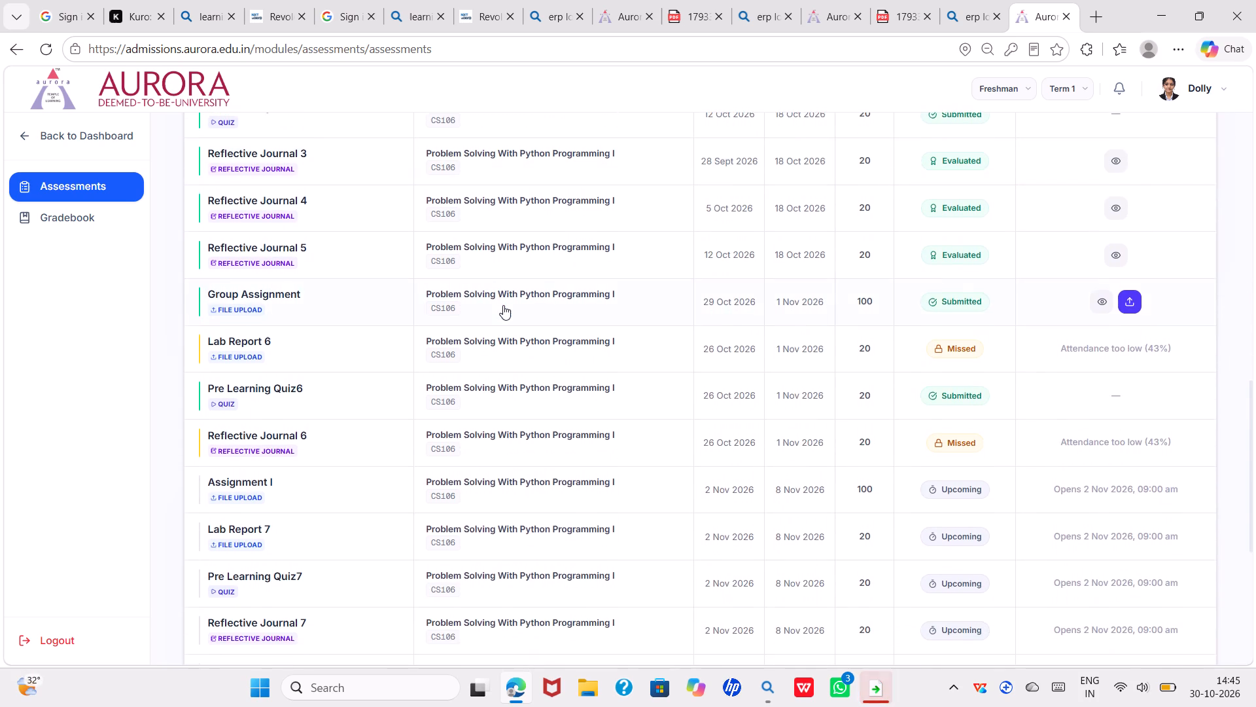
scroll(503, 305, down, 4)
scroll(503, 305, up, 2)
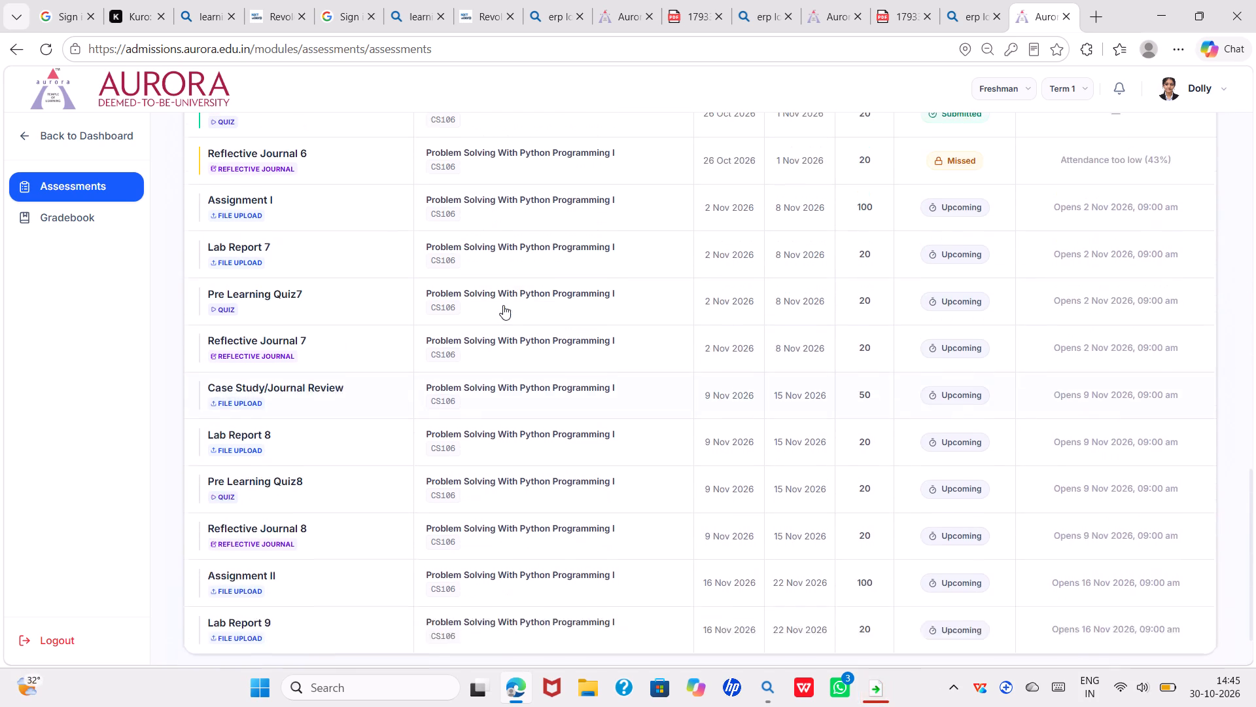
scroll(503, 305, up, 2)
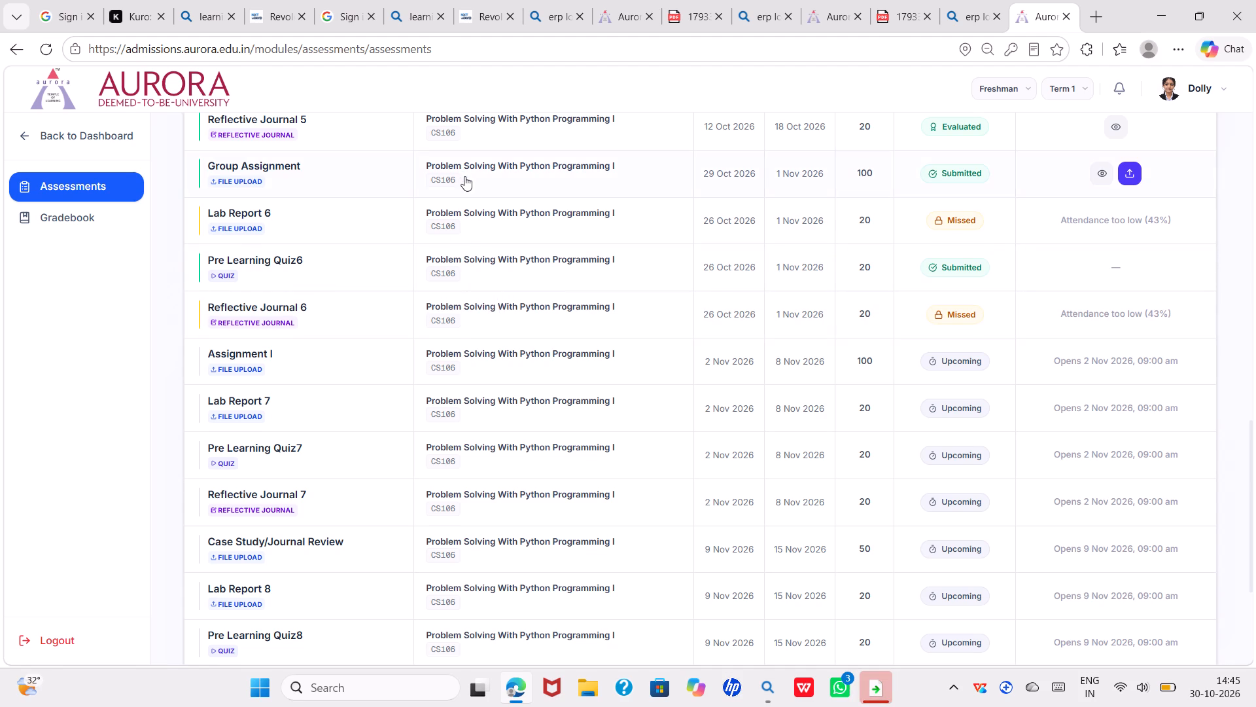
scroll(476, 215, up, 5)
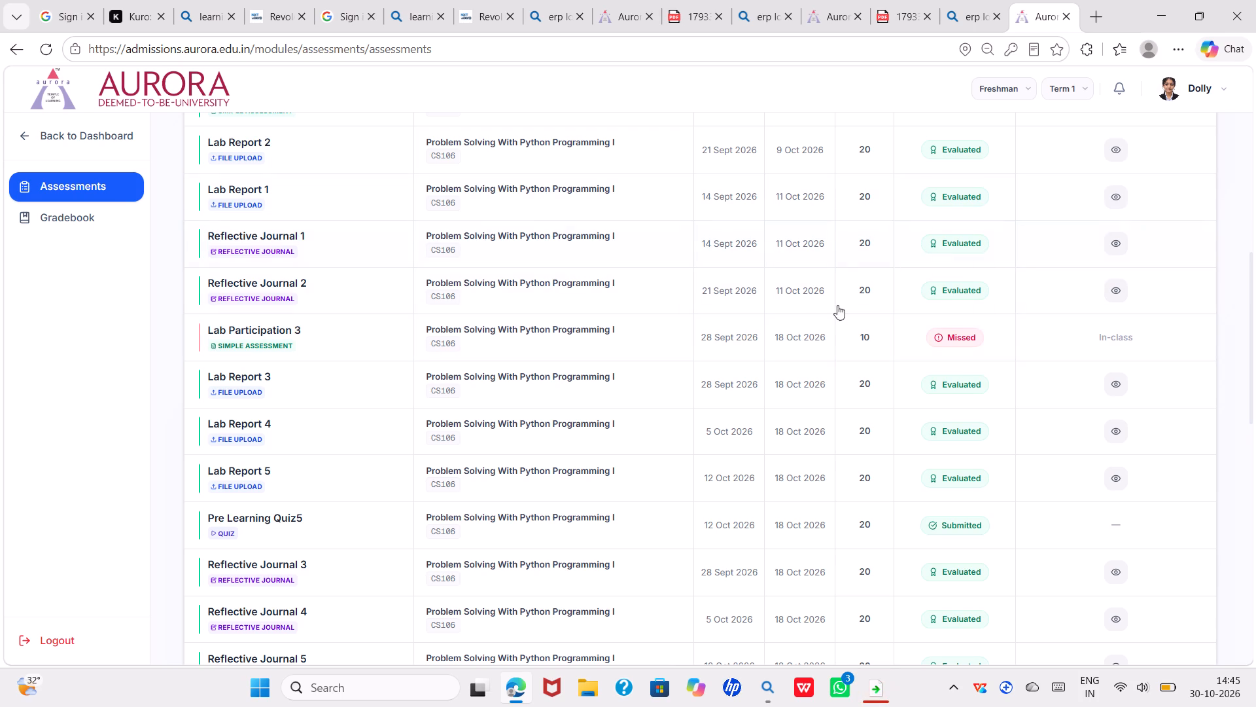
scroll(669, 441, down, 5)
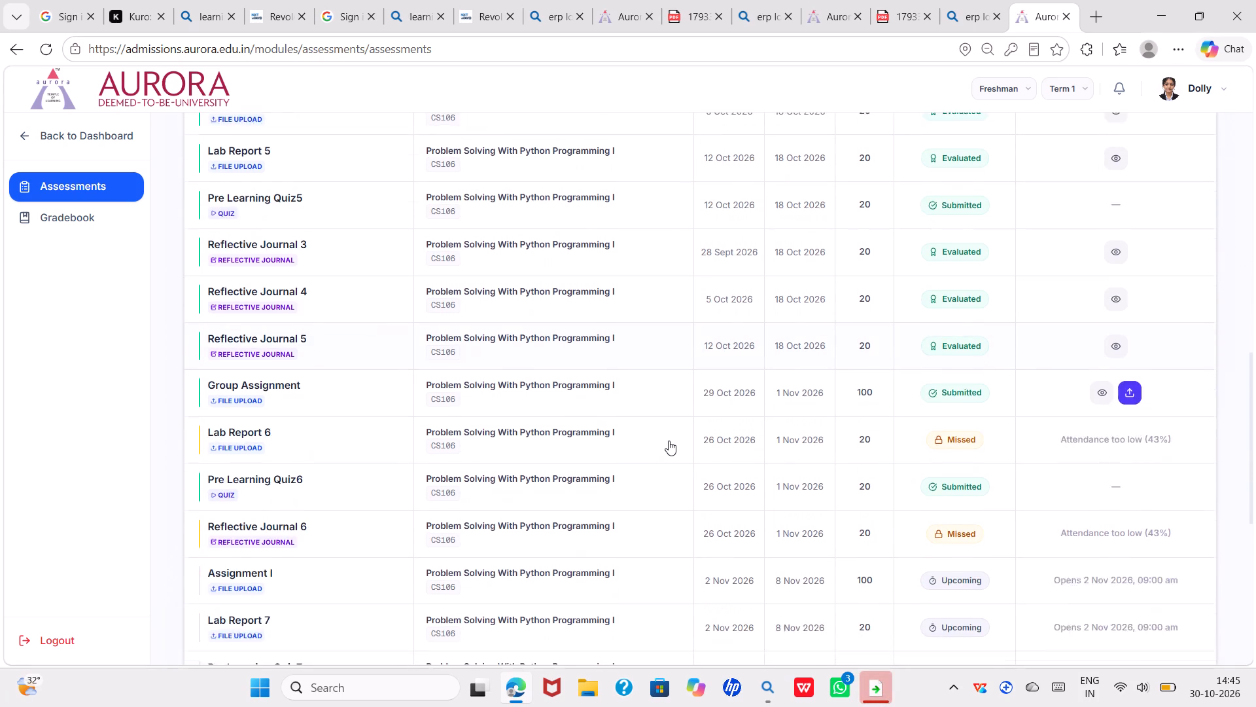
scroll(669, 441, down, 2)
scroll(669, 441, up, 1)
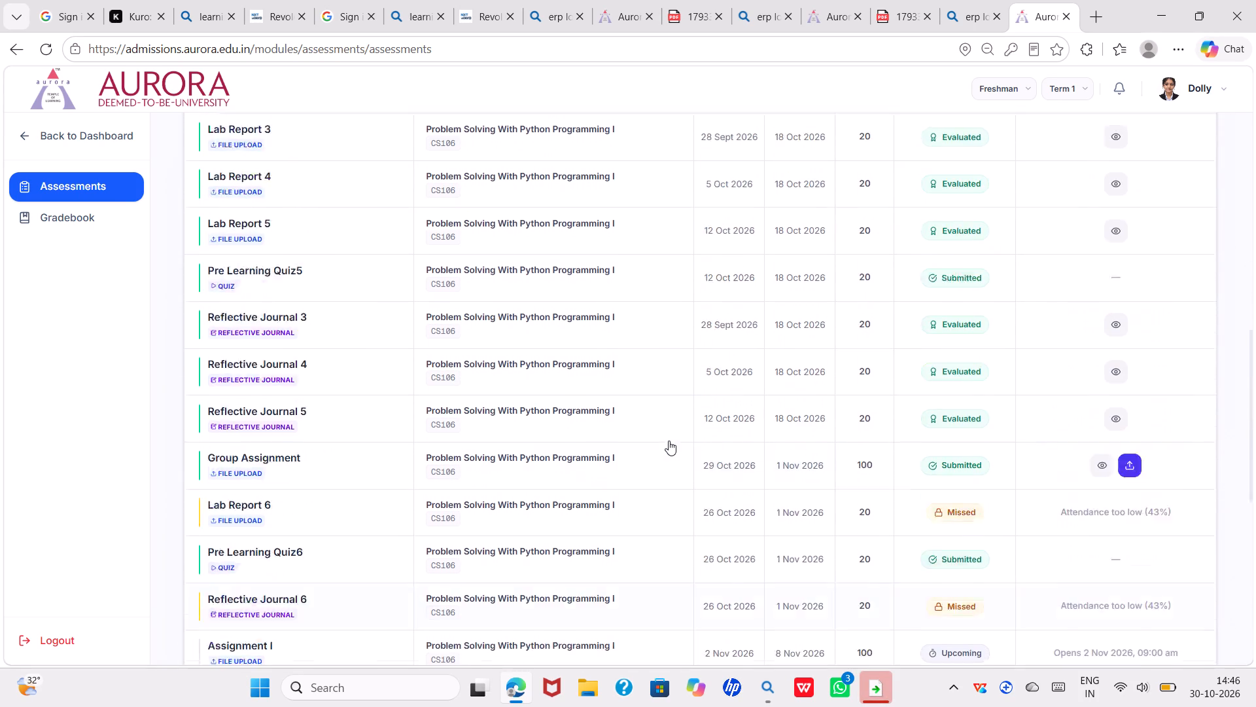
scroll(669, 441, up, 6)
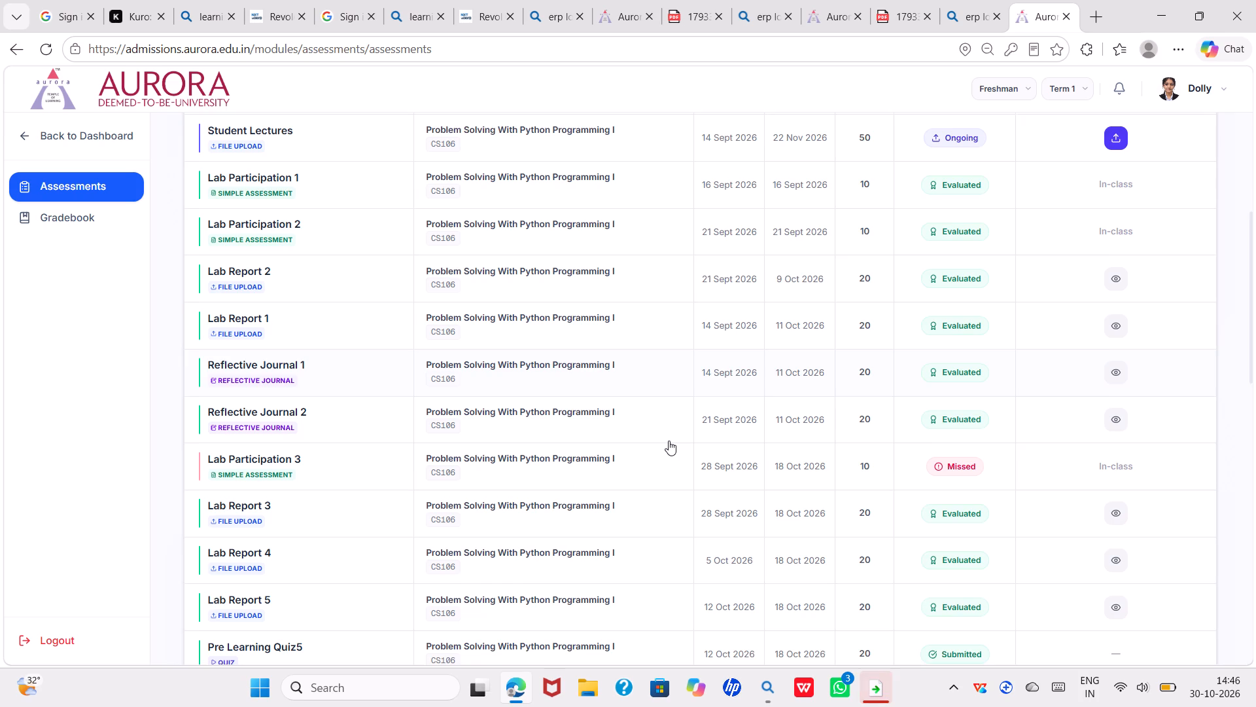
Open the details of the Lab Participation 3 assessment.
click(767, 441)
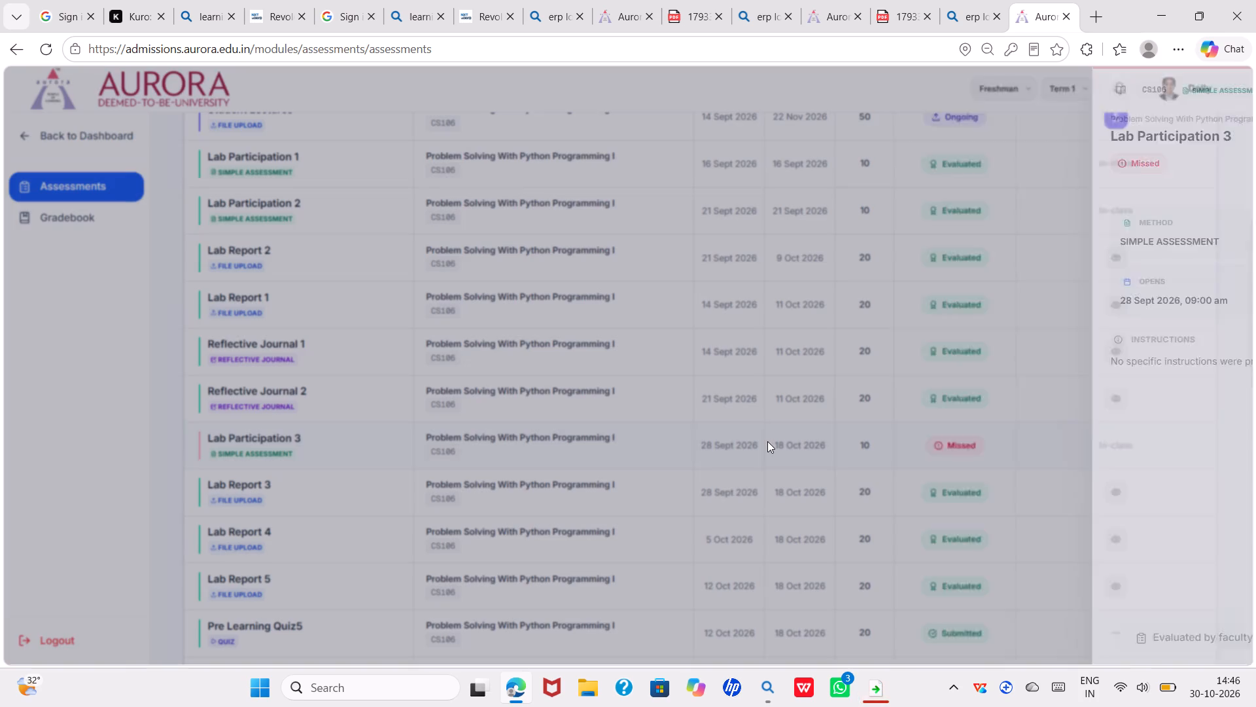
click(767, 441)
click(767, 441)
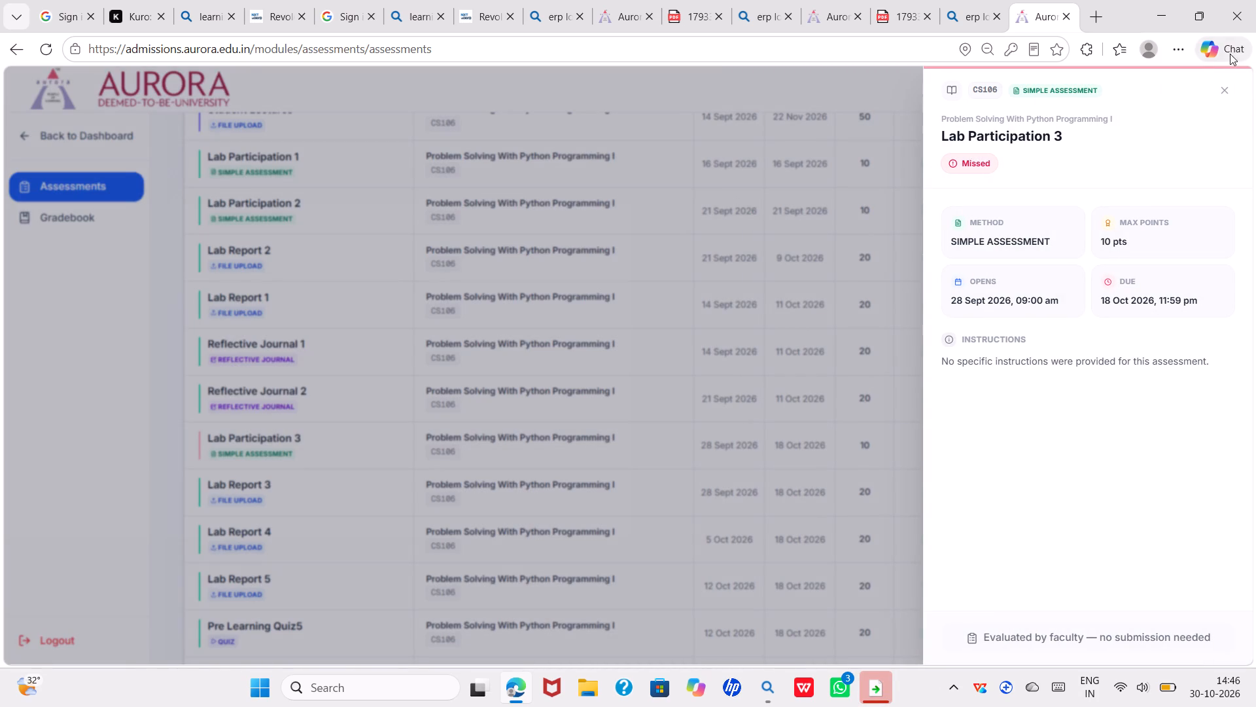
Close the whole browser window with the university portal.
click(1238, 12)
triple_click(1238, 12)
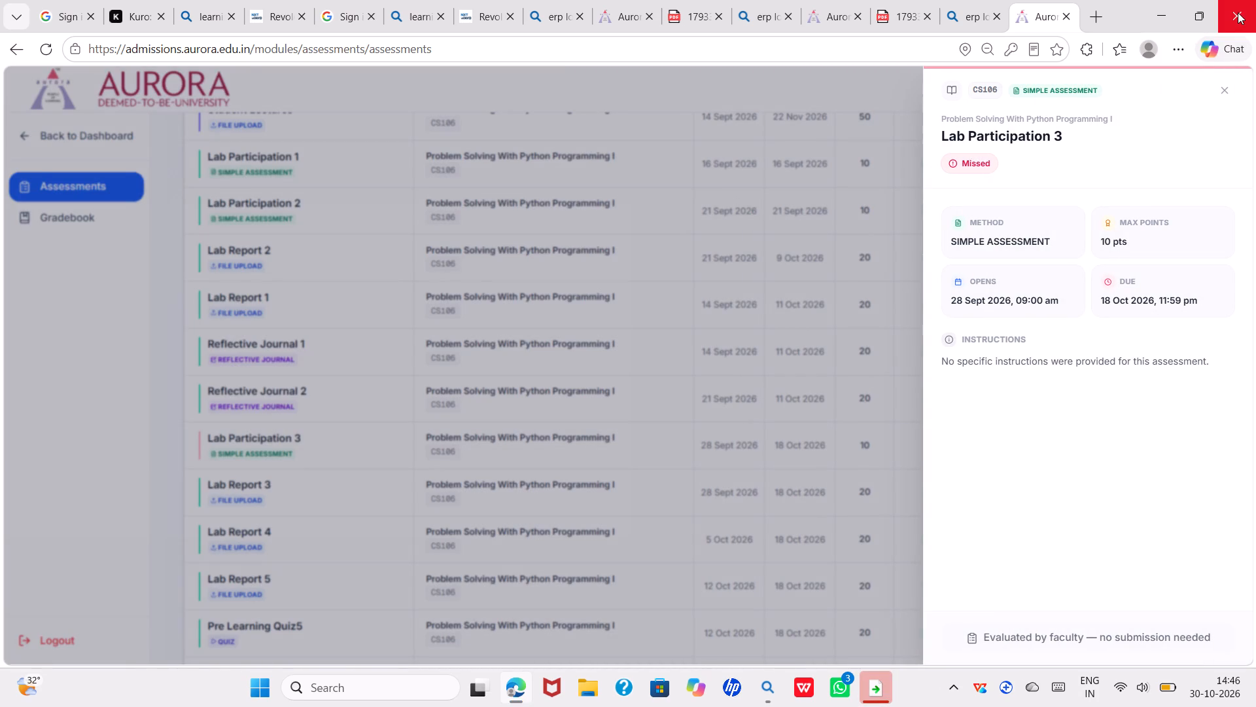